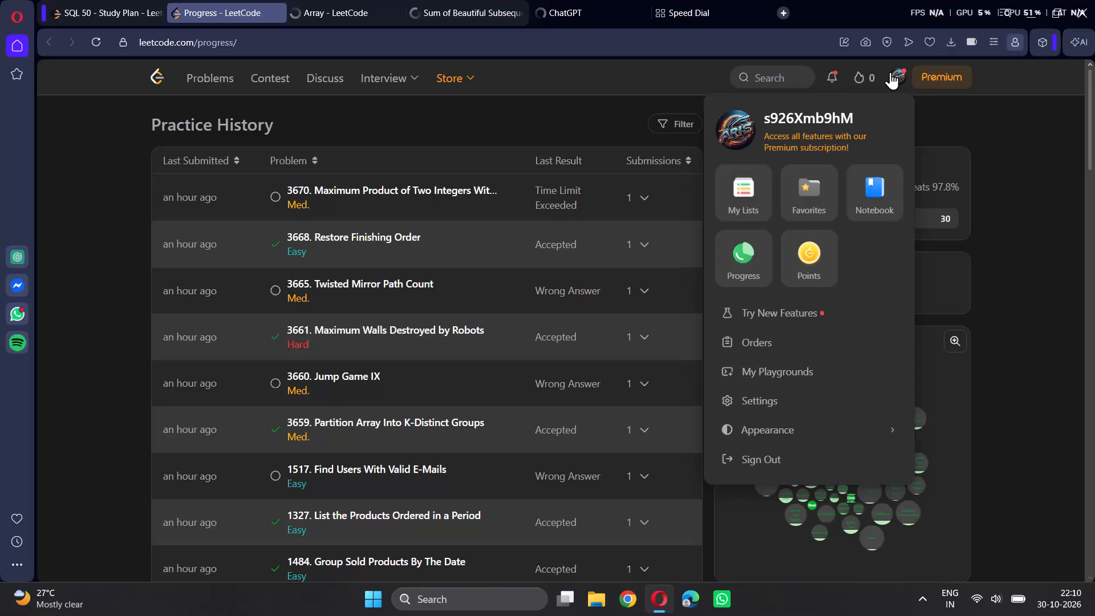
Open the account's profile page and view the expanded badges and history awards, returning to the summary.
click(737, 132)
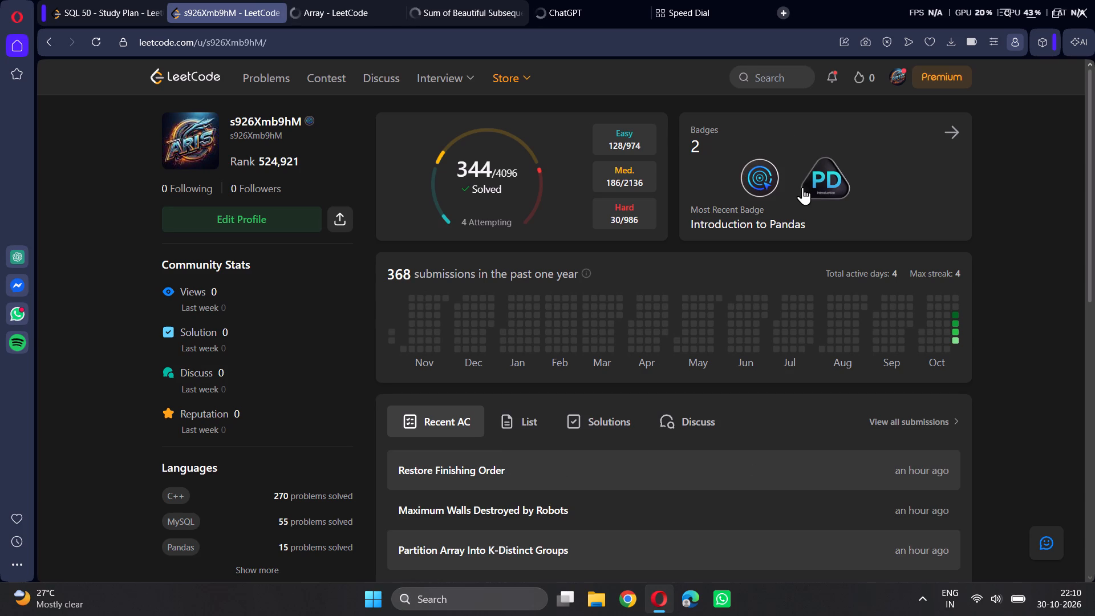
click(958, 132)
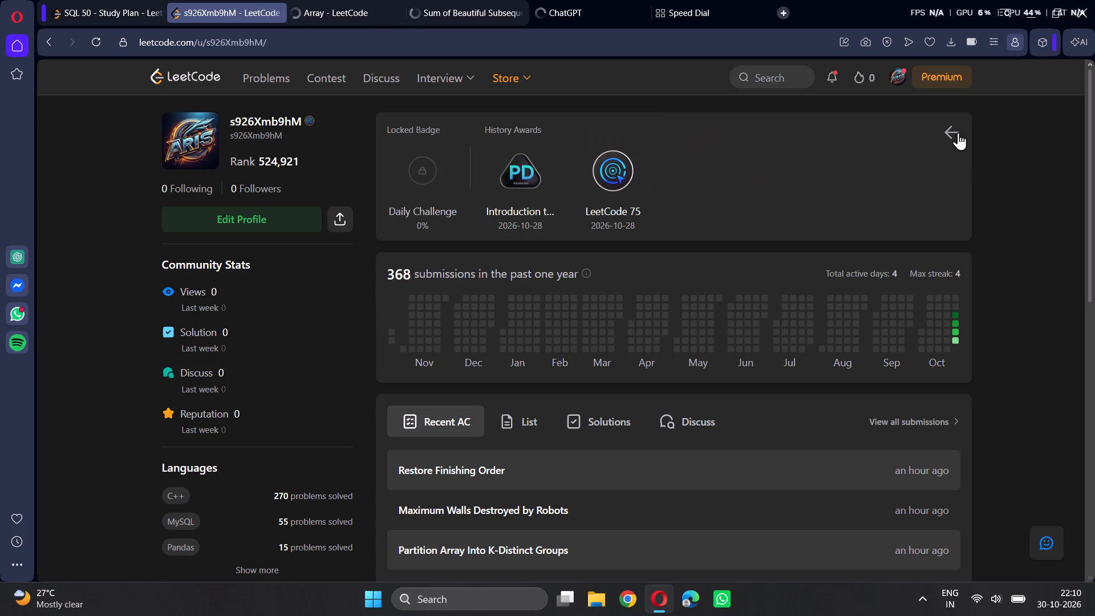
click(958, 132)
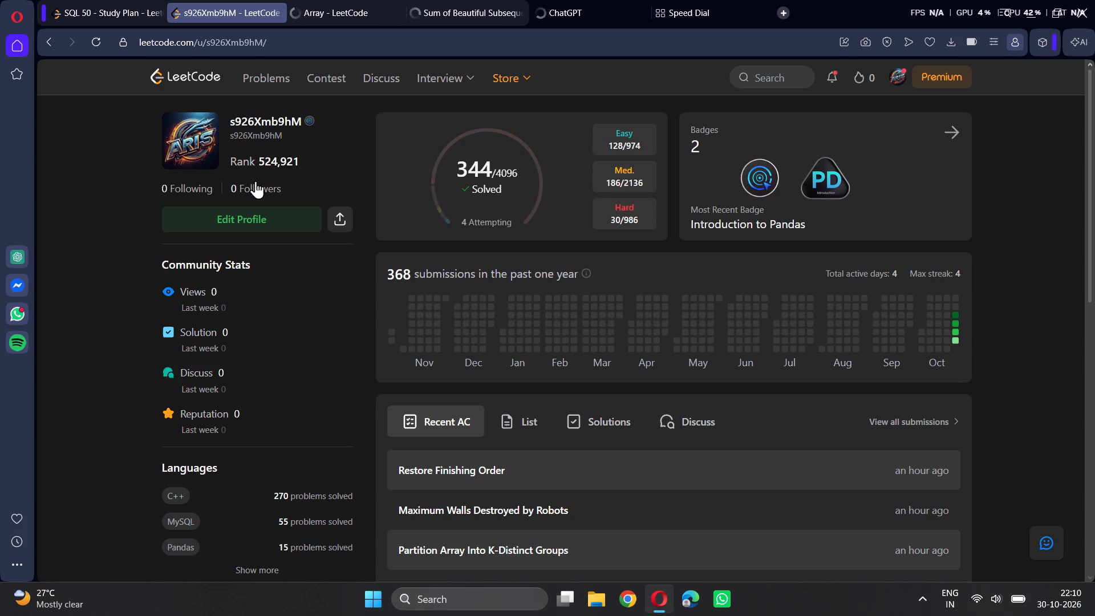
click(248, 210)
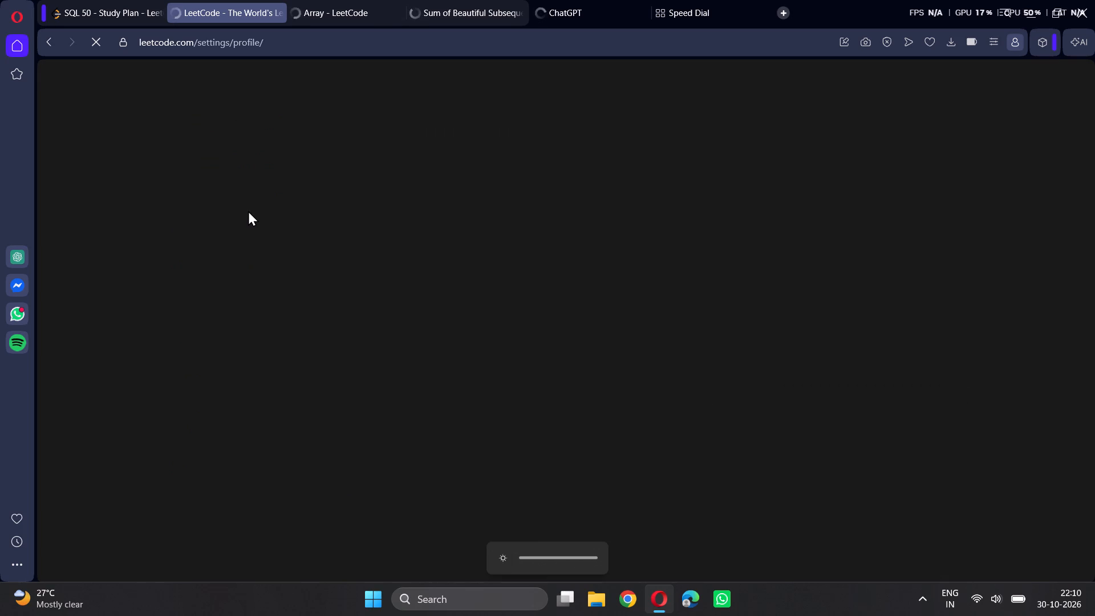
click(331, 6)
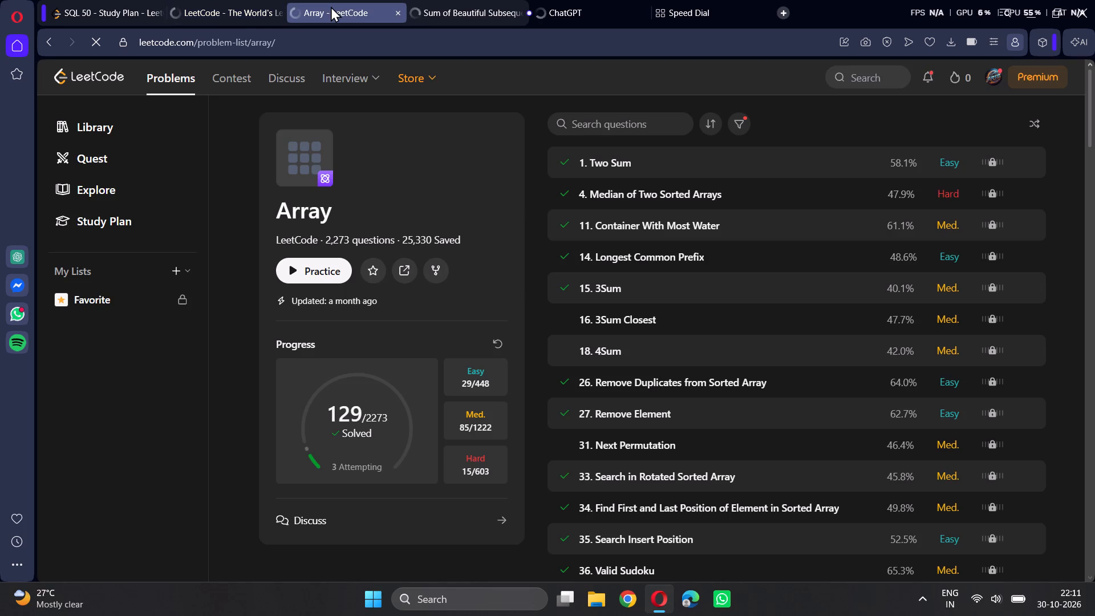
click(238, 7)
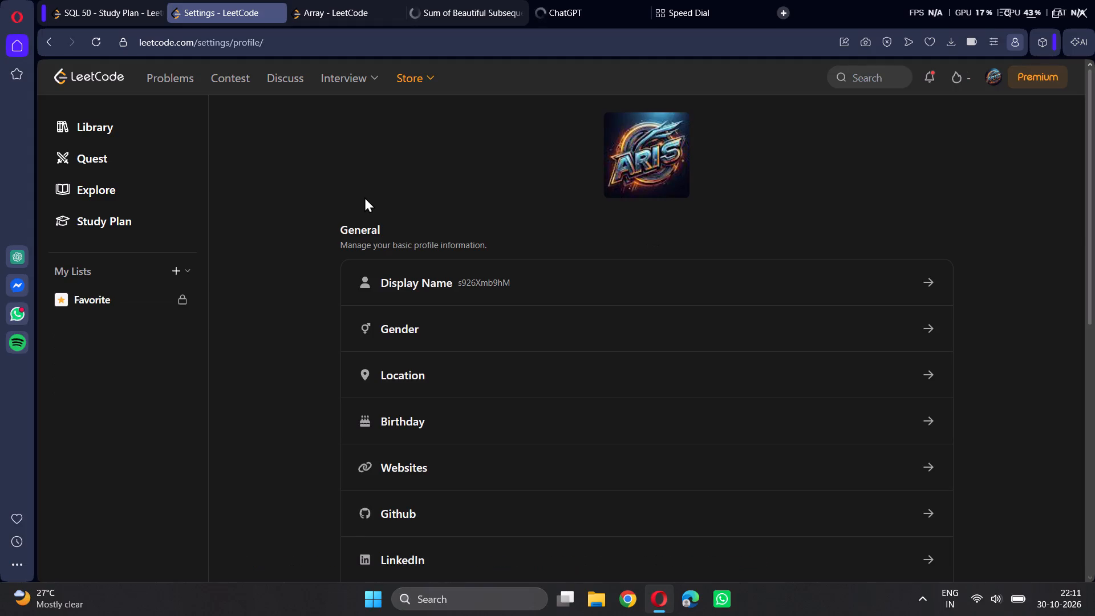
click(541, 277)
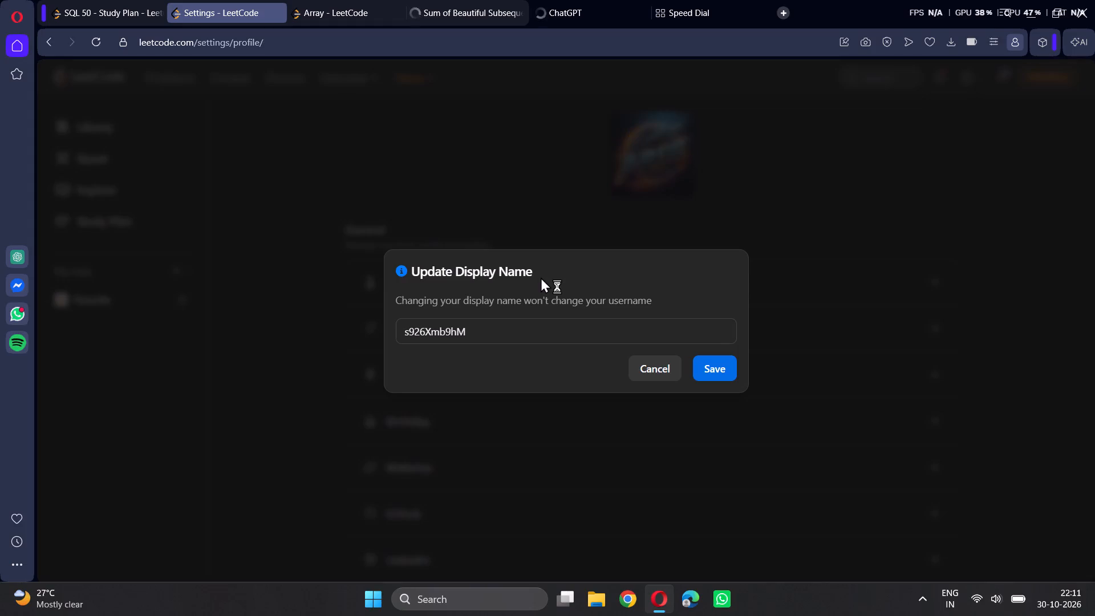
double_click(520, 323)
key(BackSpace)
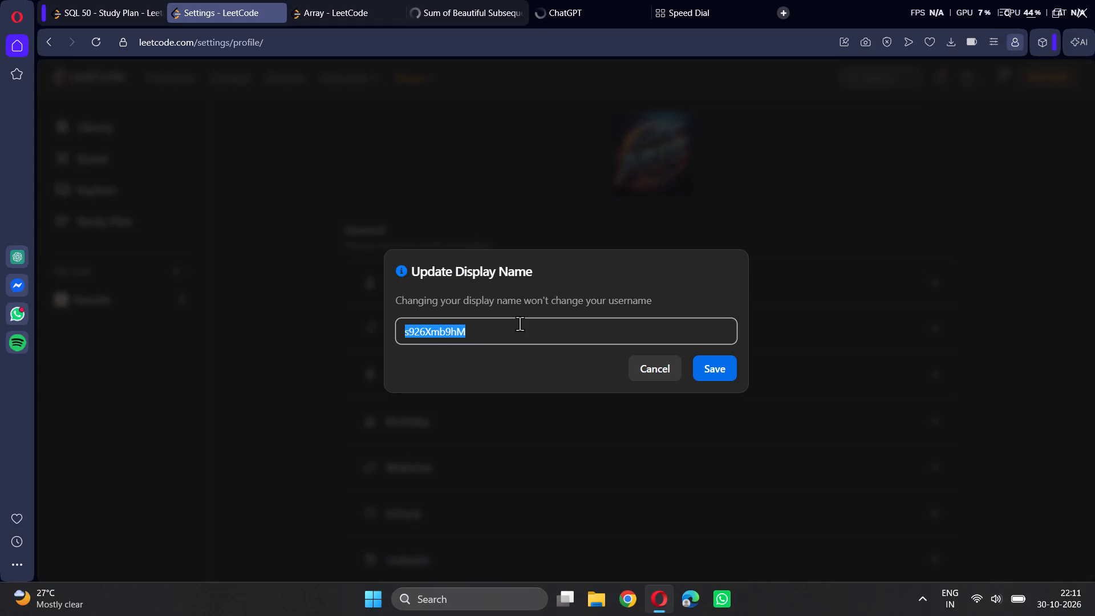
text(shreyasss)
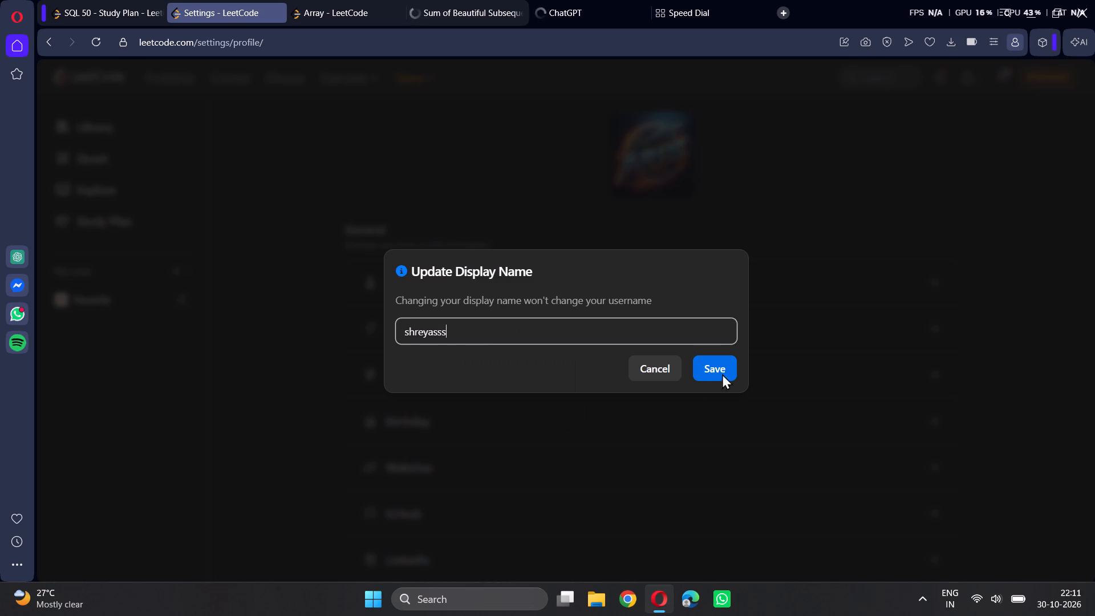
click(720, 370)
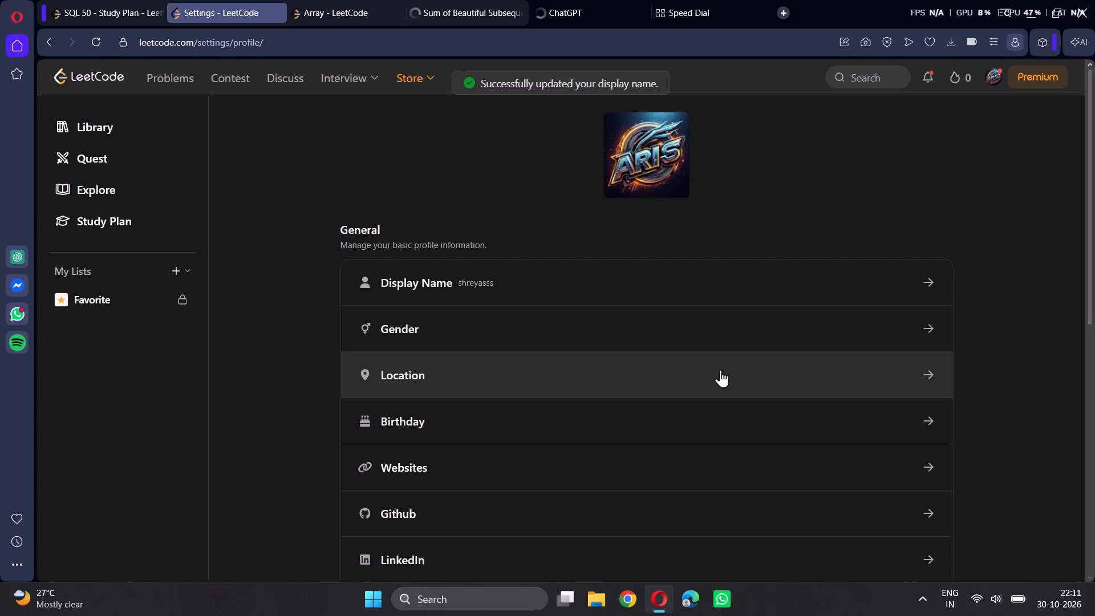
Set the profile's gender to Male and save it.
click(693, 339)
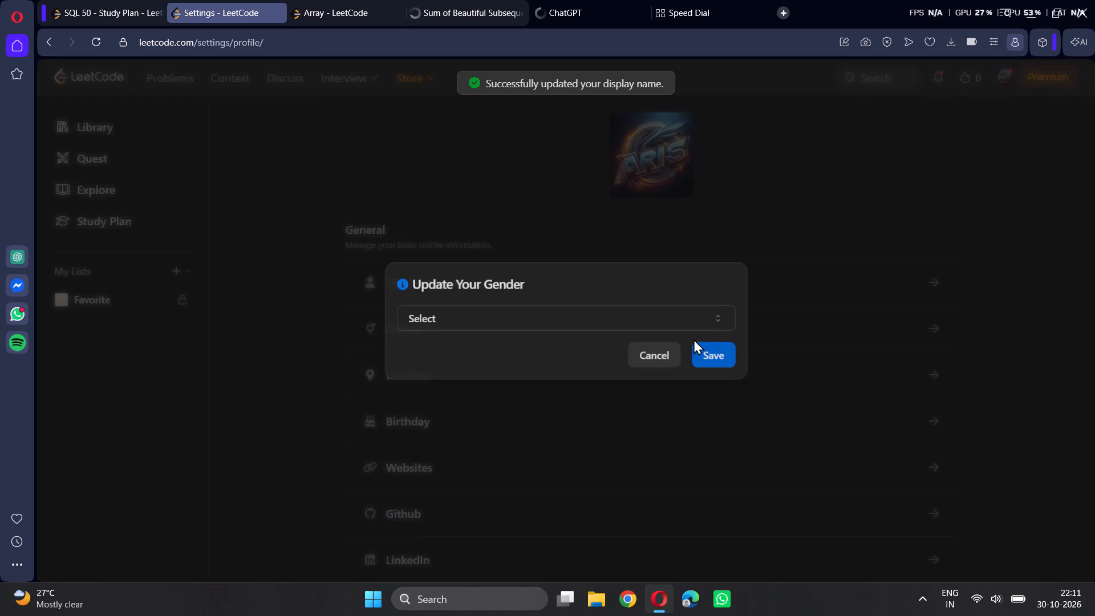
click(574, 307)
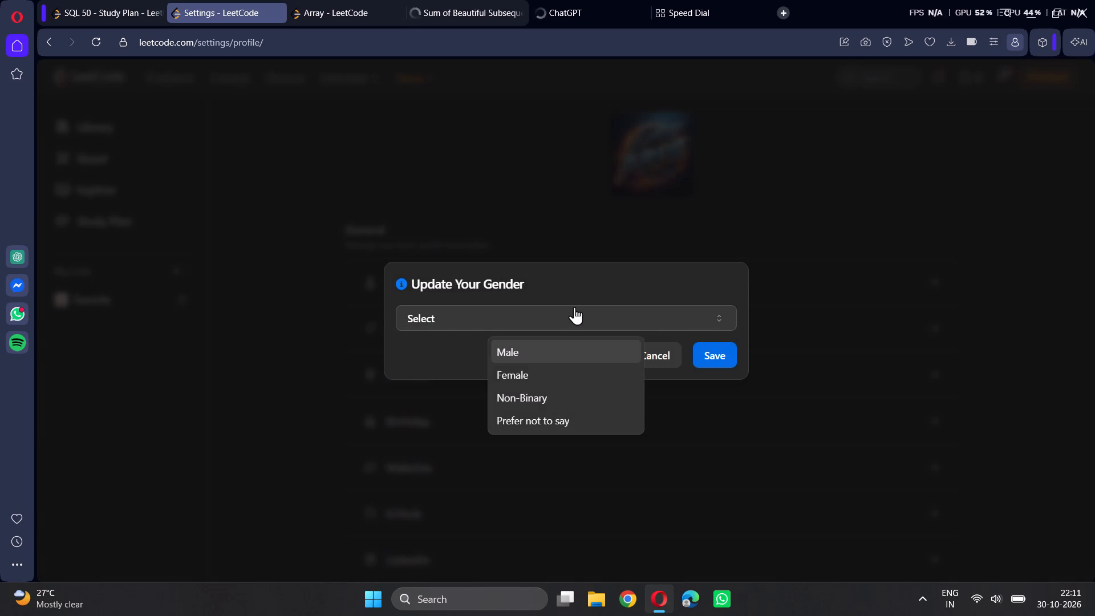
click(562, 351)
click(715, 353)
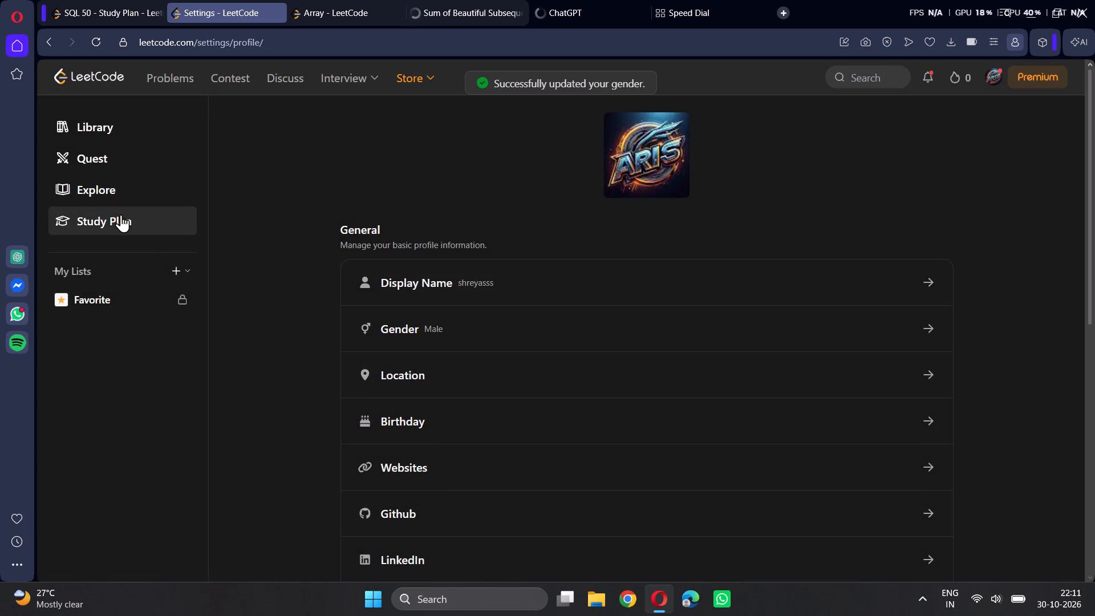
Open the public profile page from the account avatar to check the updated details.
click(999, 71)
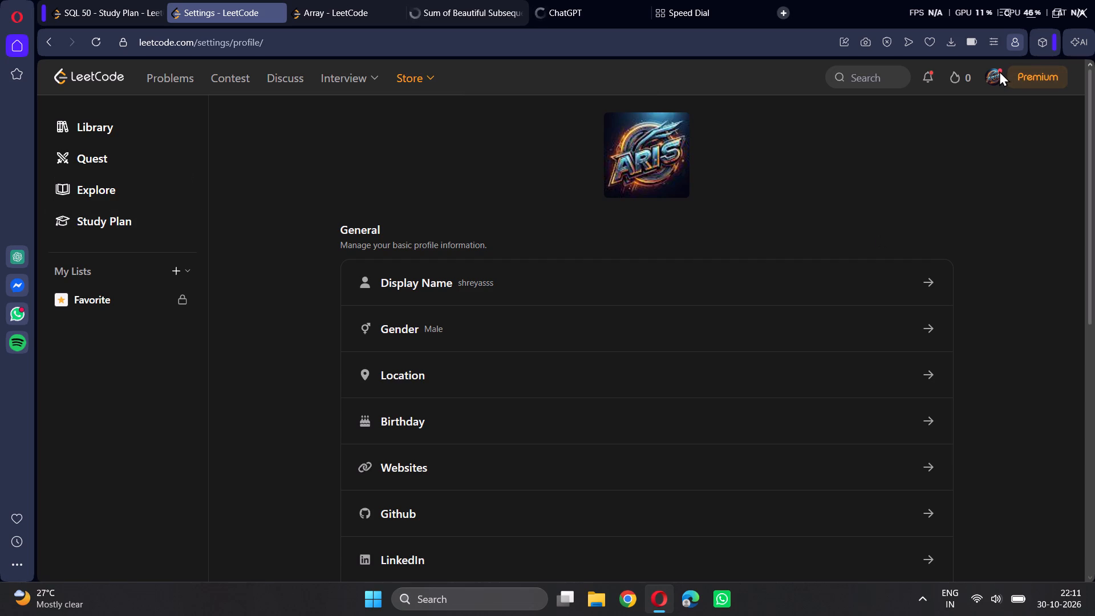
click(997, 75)
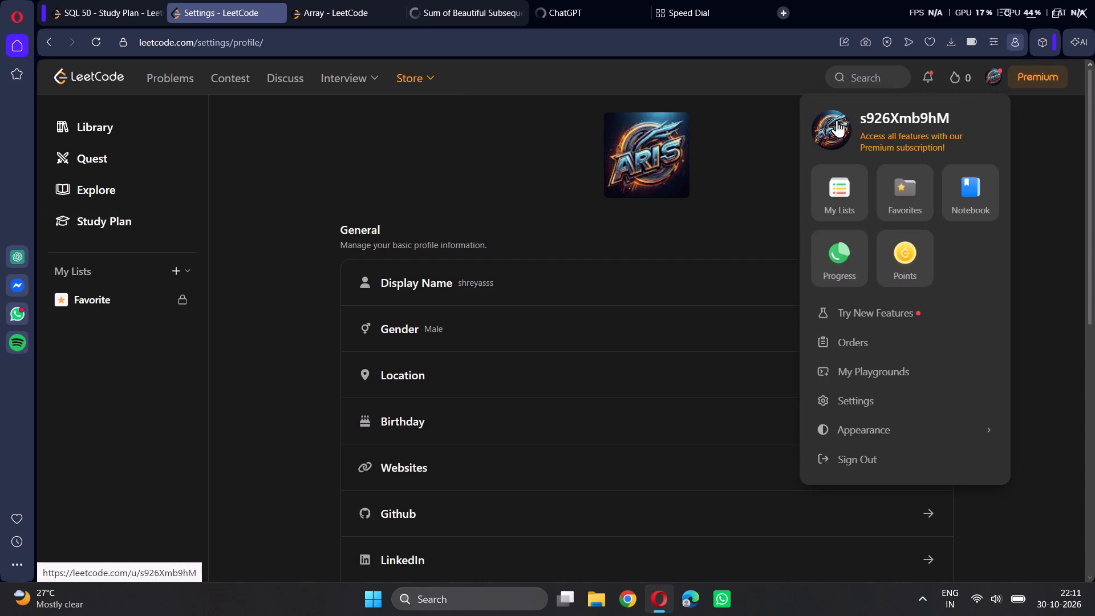
click(837, 120)
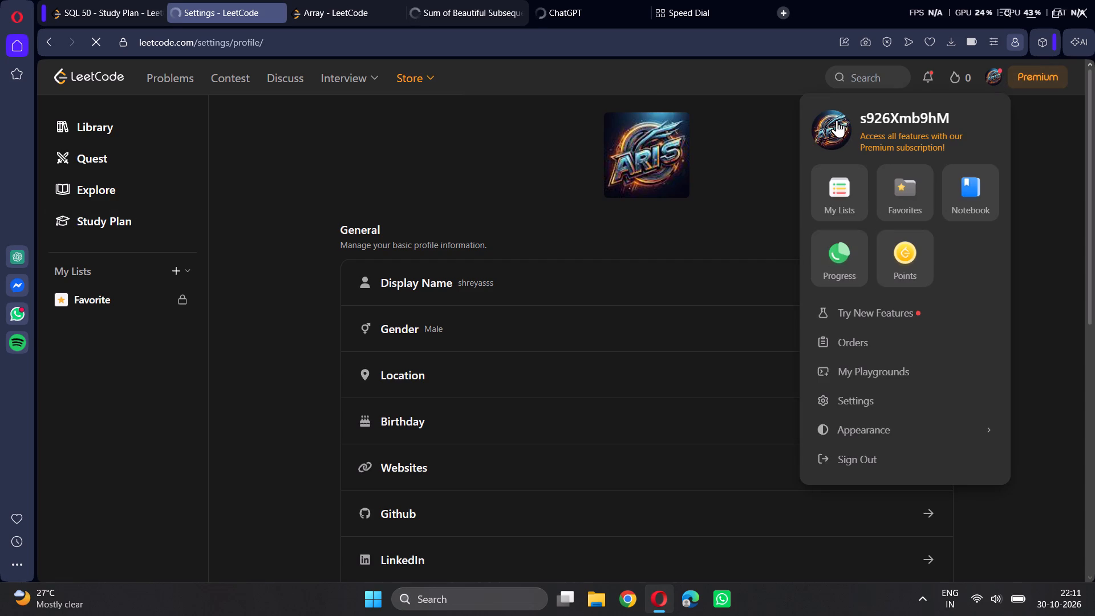
scroll(456, 249, down, 11)
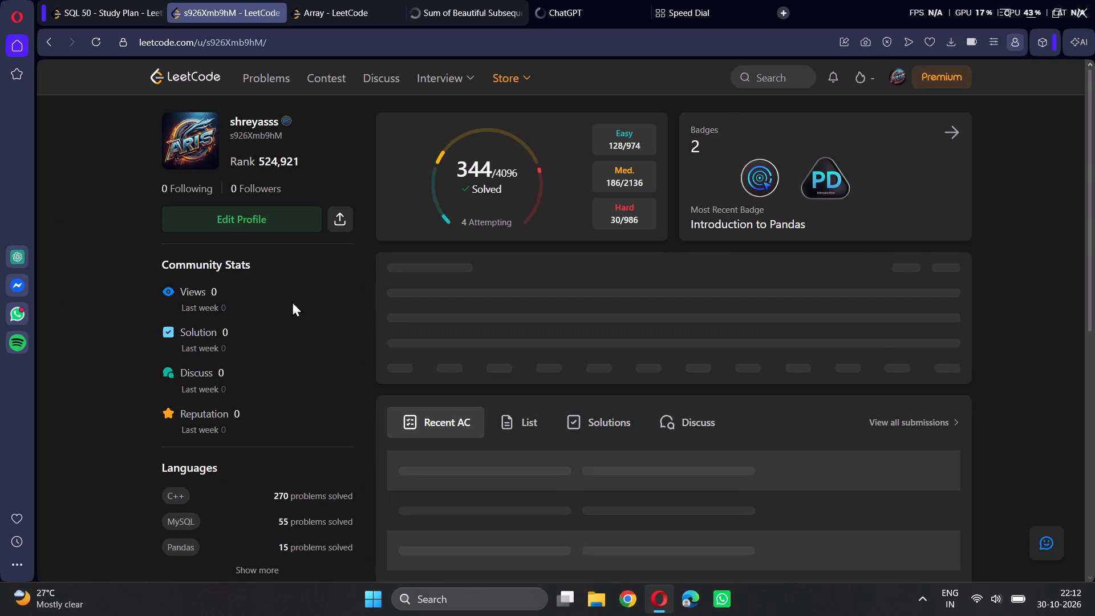
Switch to Microsoft Word and create a new blank document, placing the cursor in its page.
click(373, 606)
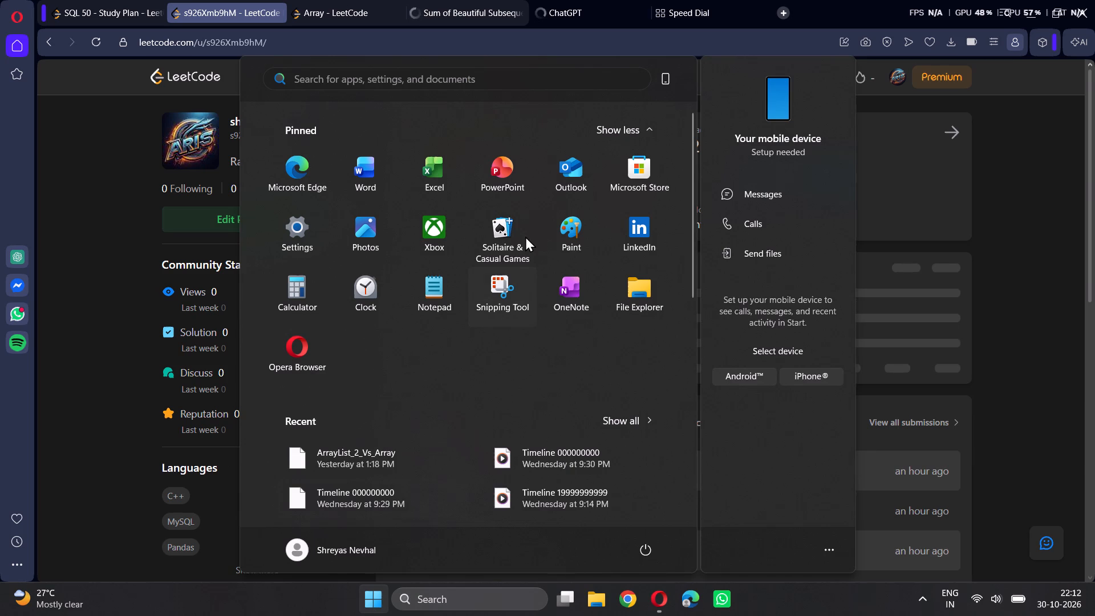
double_click(371, 171)
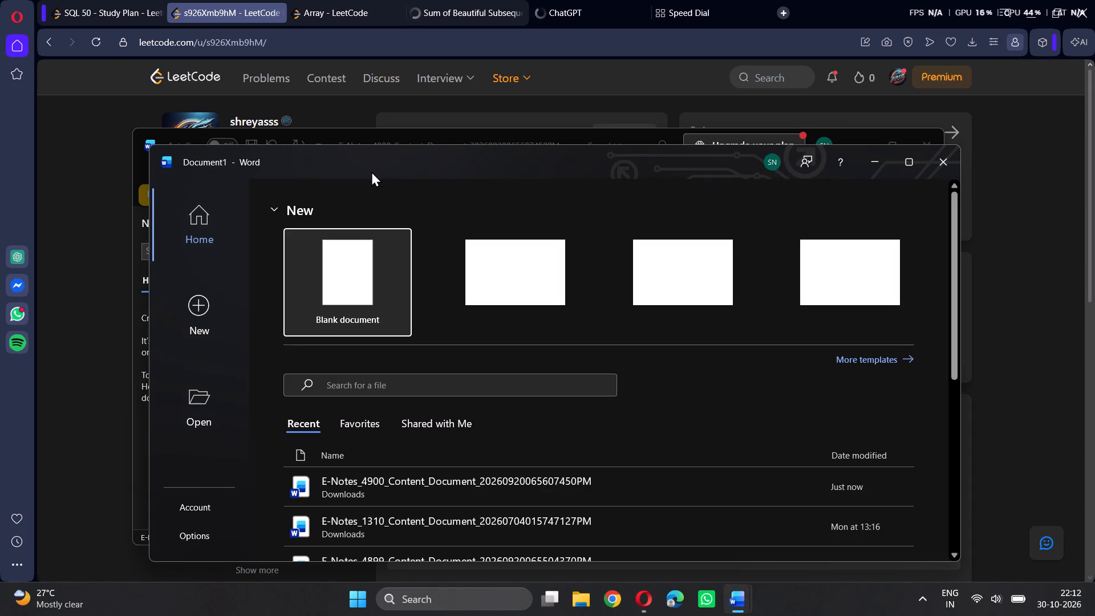
click(355, 275)
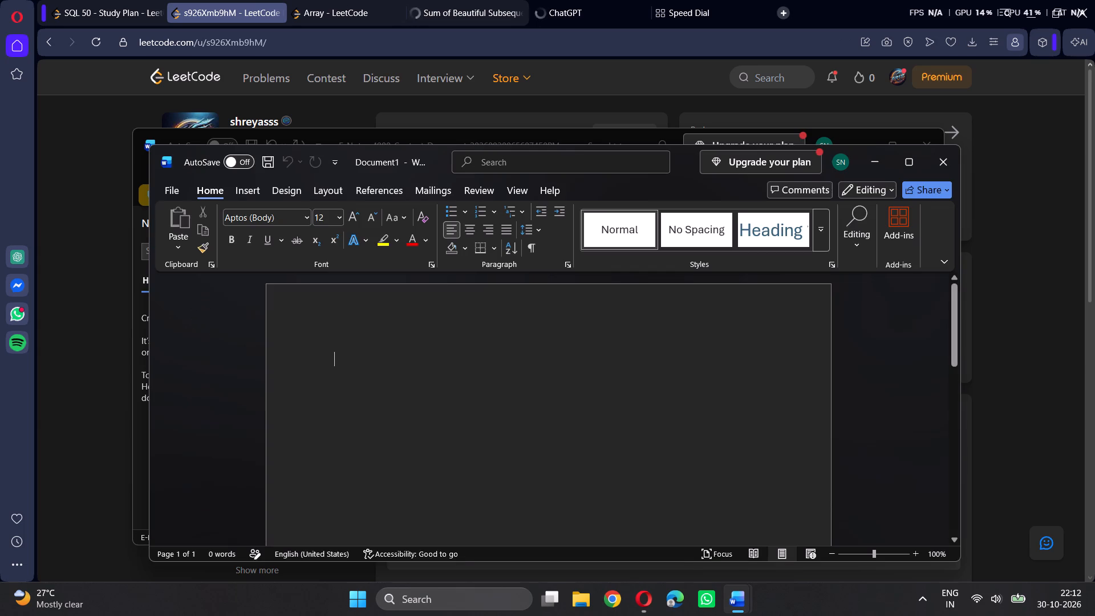
scroll(242, 374, up, 1)
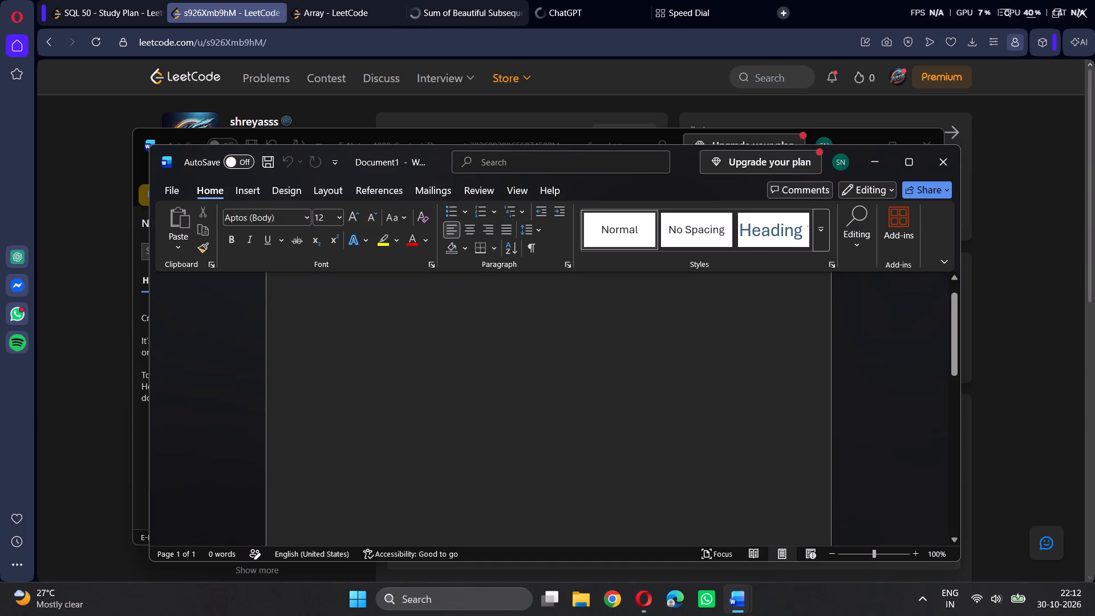
scroll(242, 374, up, 1)
click(357, 355)
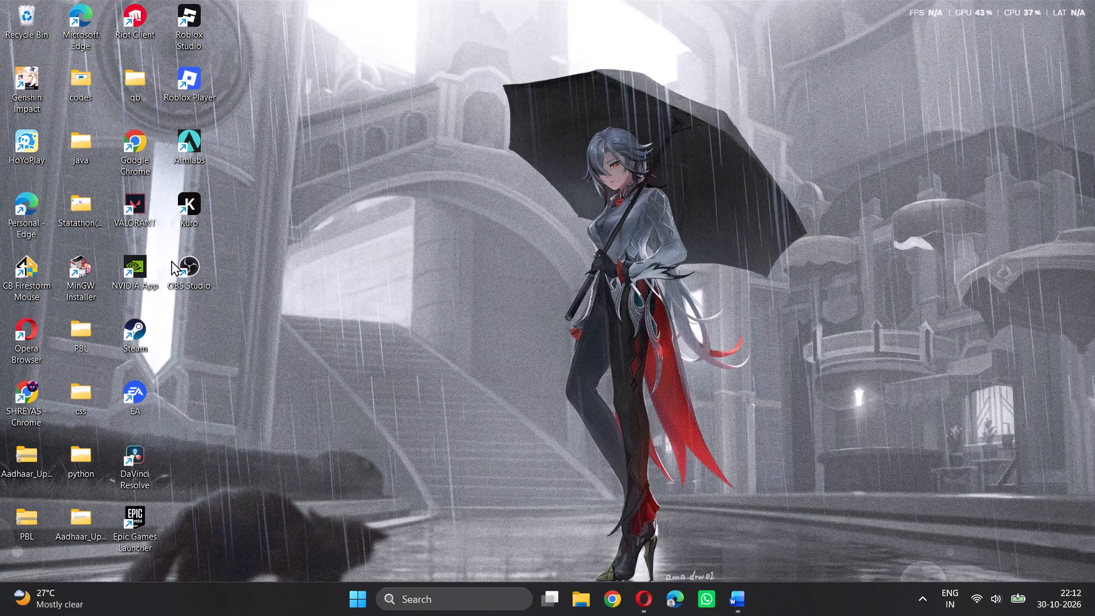
Launch the Kuro app from its desktop shortcut.
double_click(188, 200)
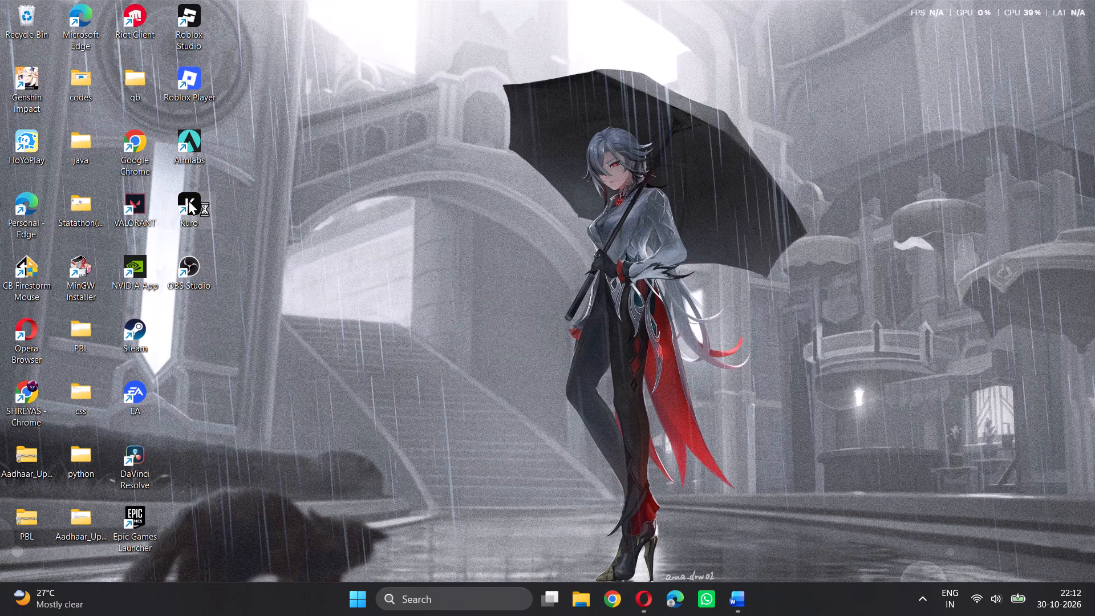
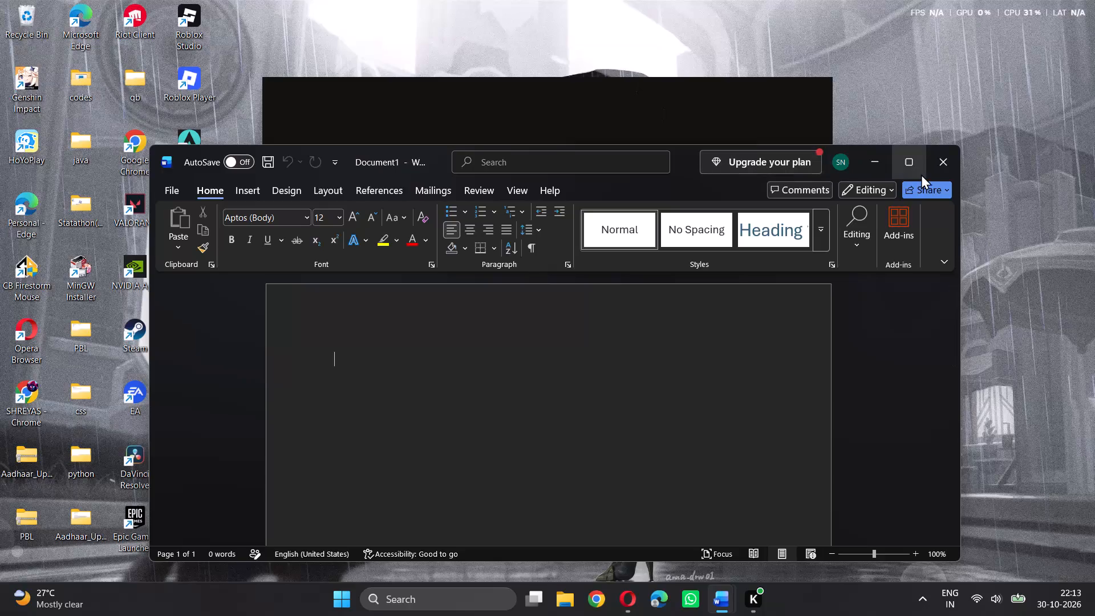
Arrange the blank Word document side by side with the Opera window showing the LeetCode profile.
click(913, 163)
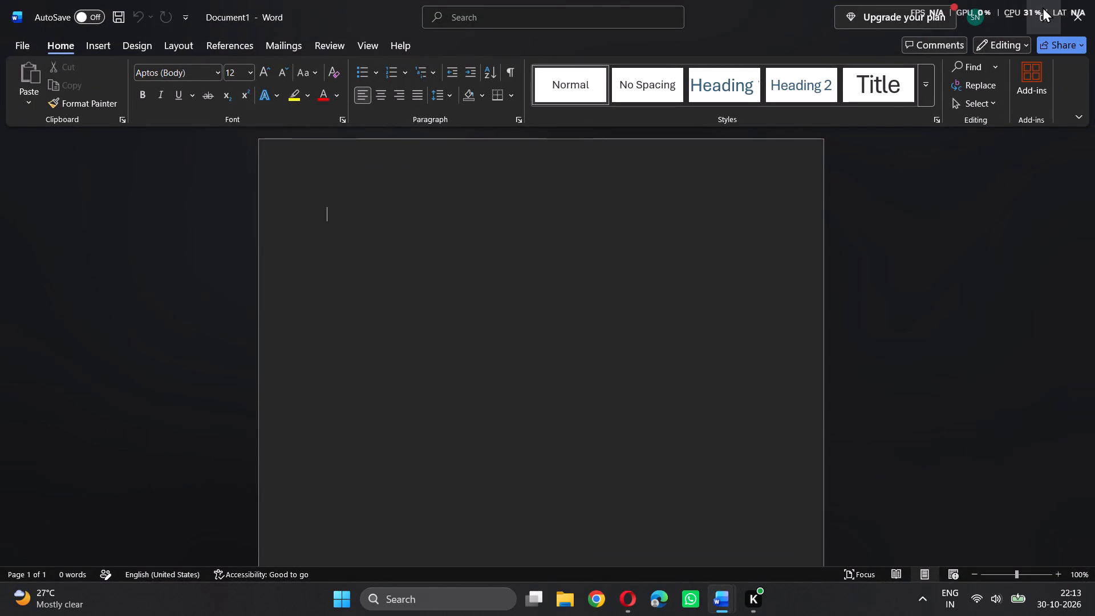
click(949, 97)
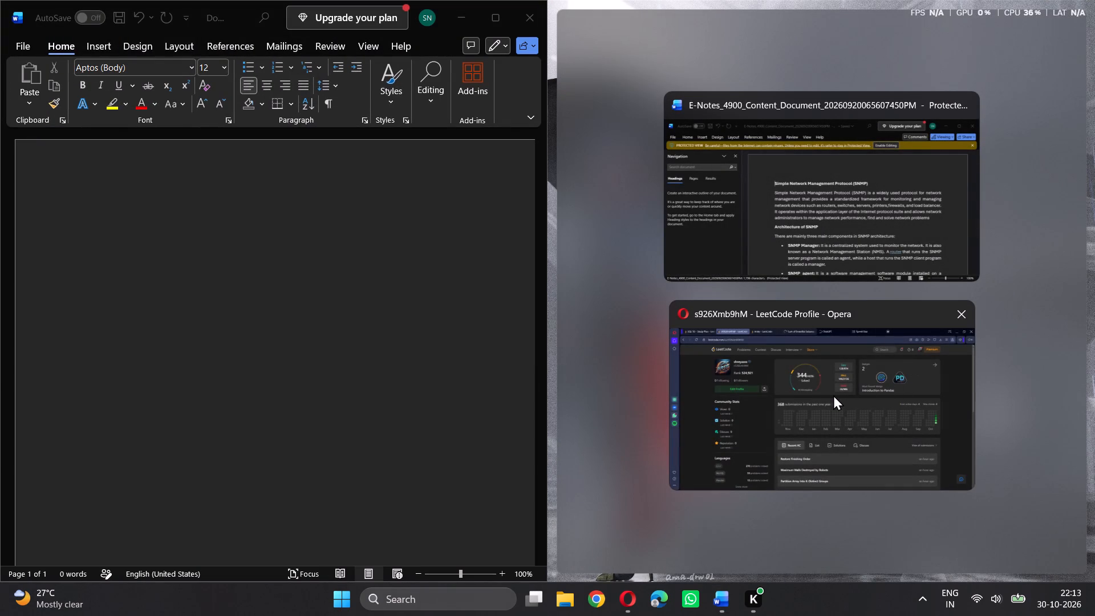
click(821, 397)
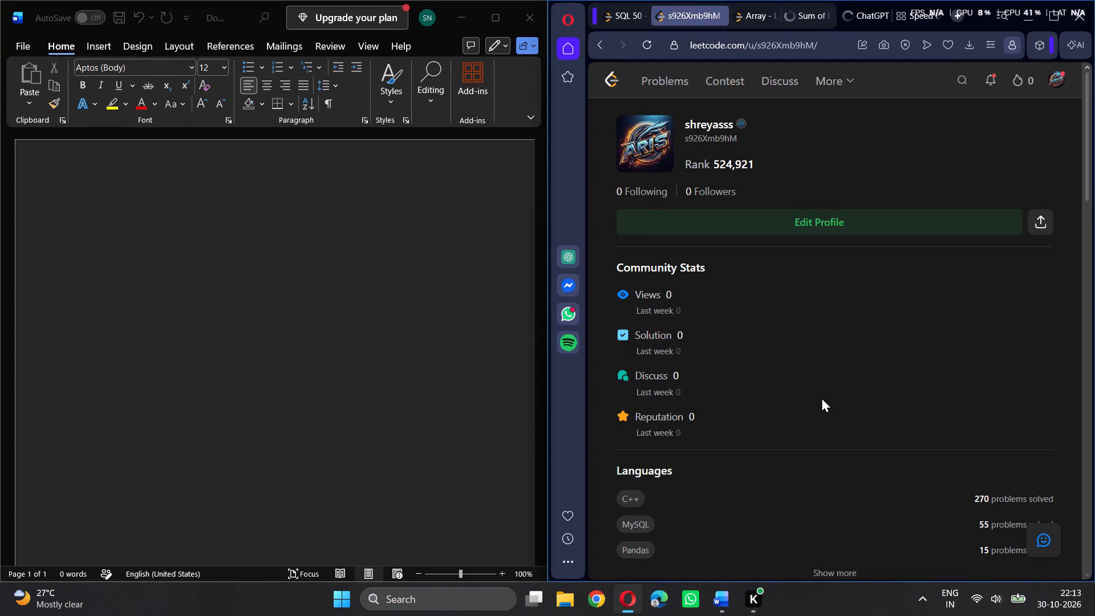
Maximize the Word window holding the blank document.
click(500, 9)
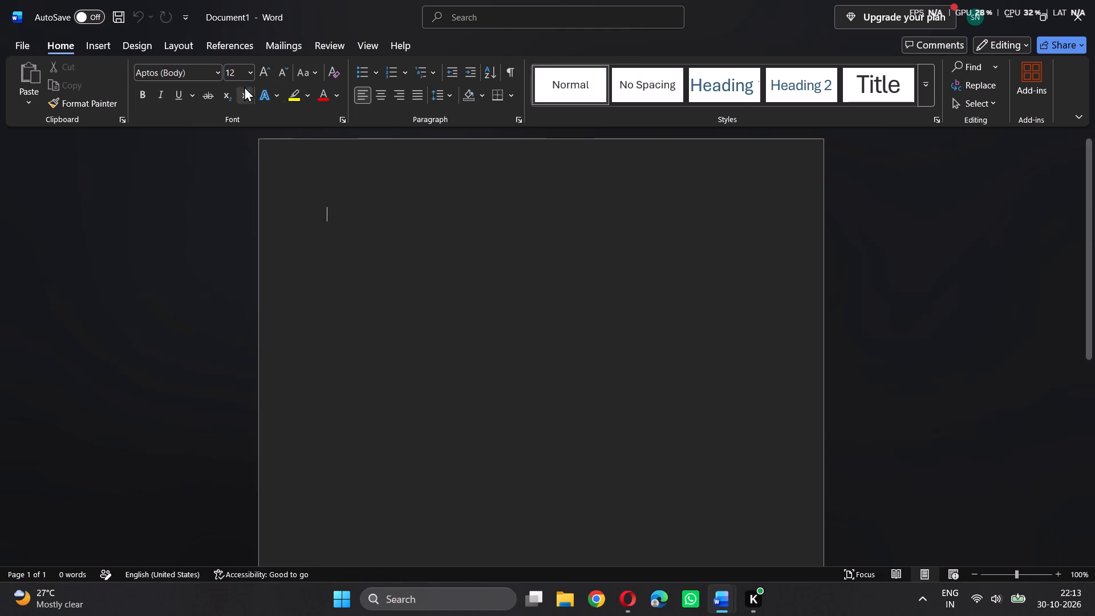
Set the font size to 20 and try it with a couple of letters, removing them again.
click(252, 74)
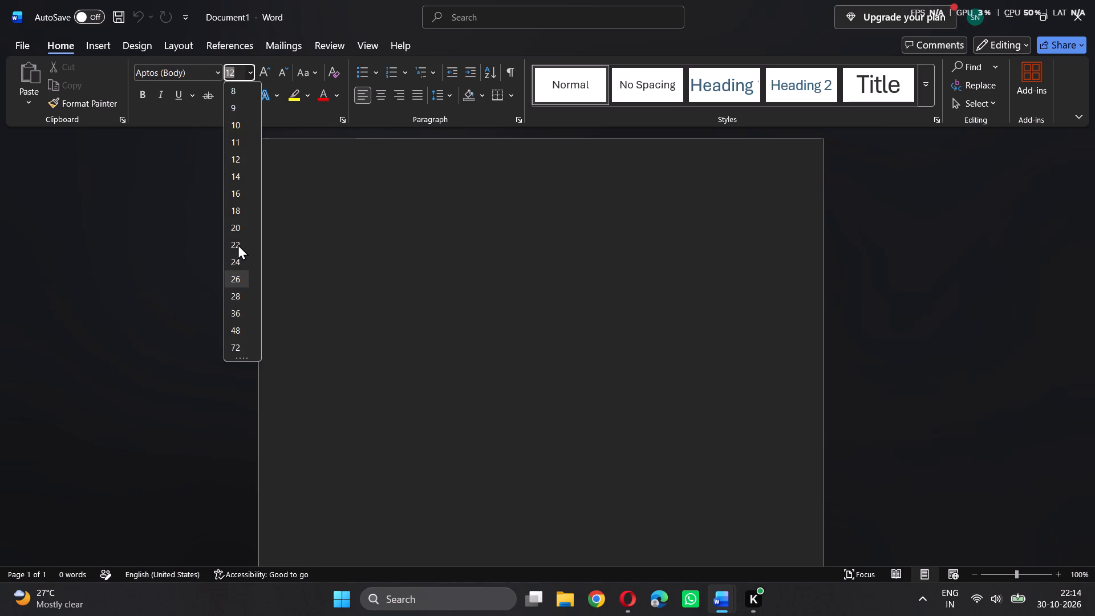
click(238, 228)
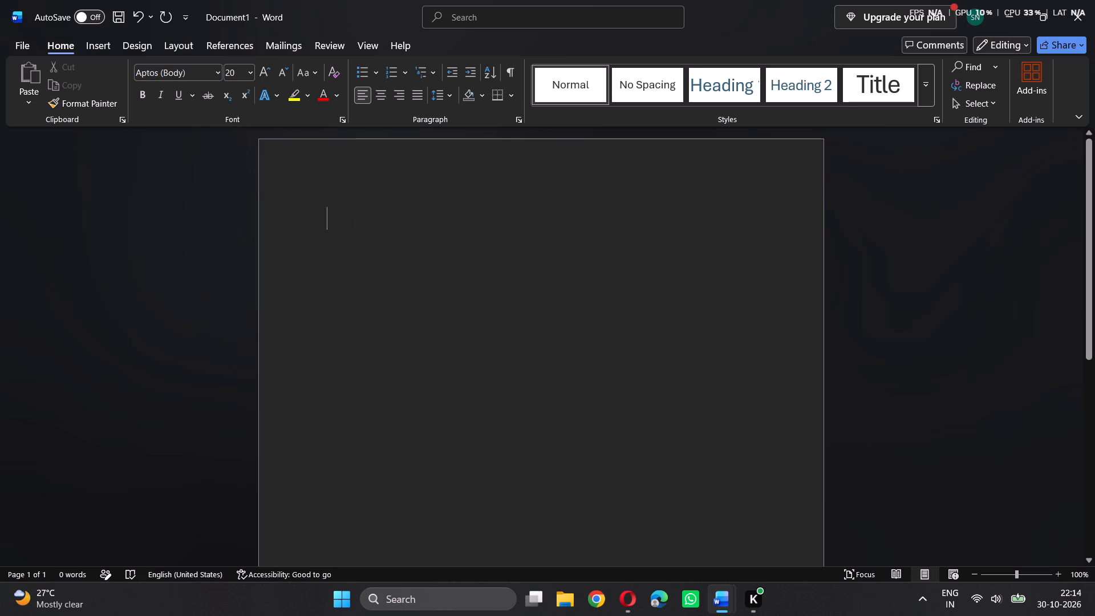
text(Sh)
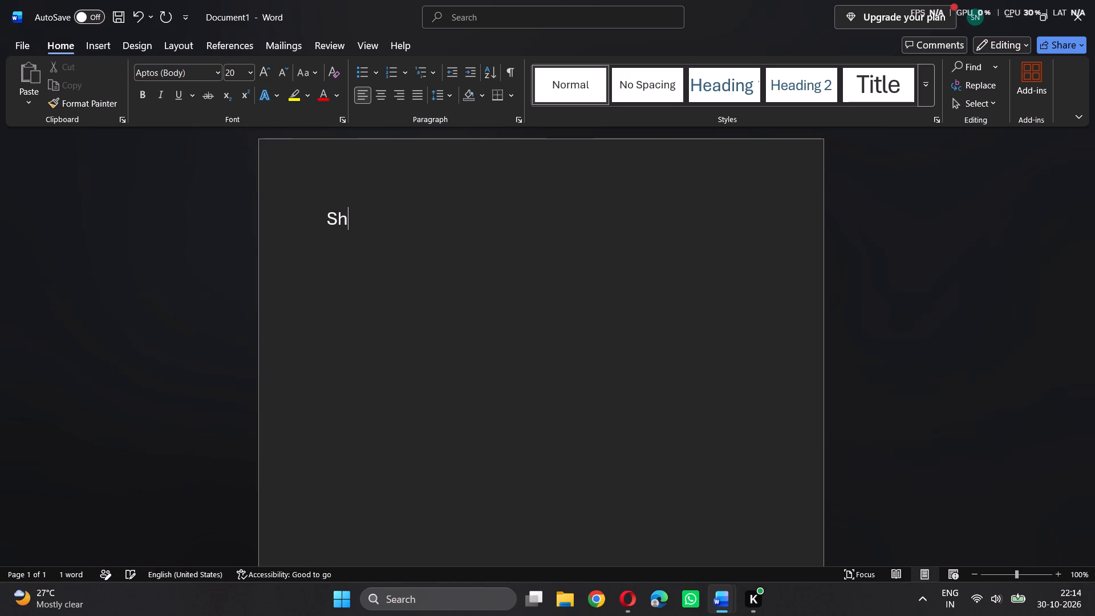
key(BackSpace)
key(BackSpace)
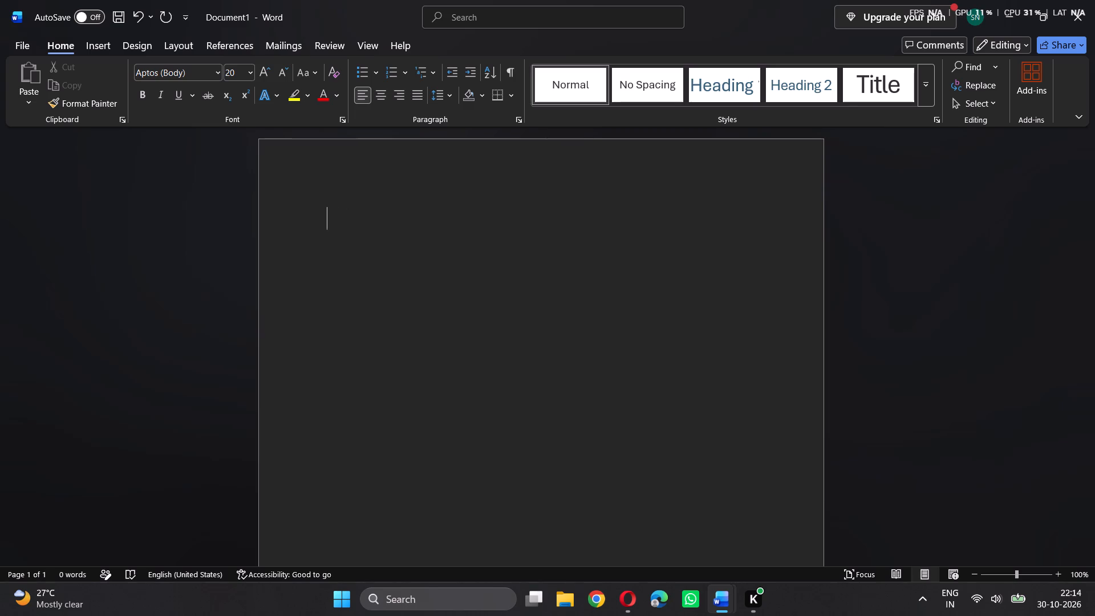
Set the font size to 16 and try it with a single letter, removing it again.
click(248, 71)
click(247, 200)
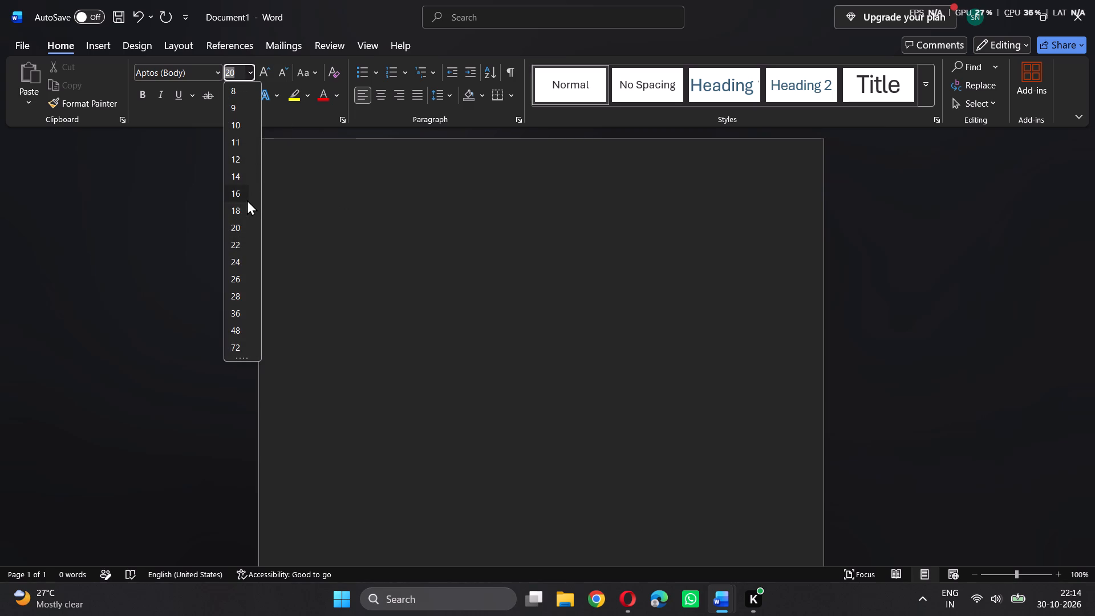
click(356, 217)
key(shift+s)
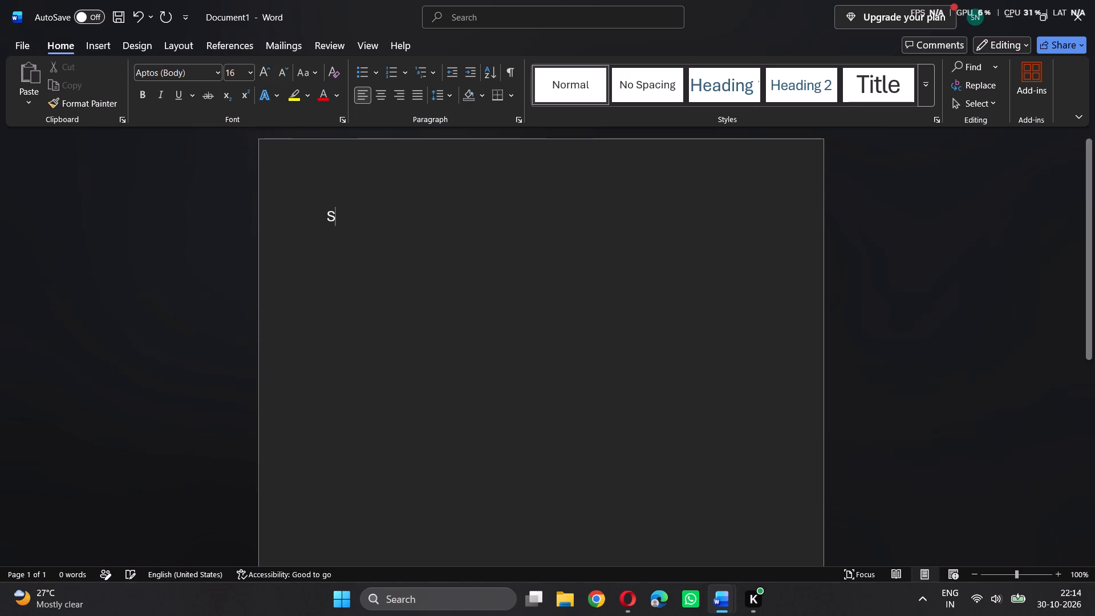
key(BackSpace)
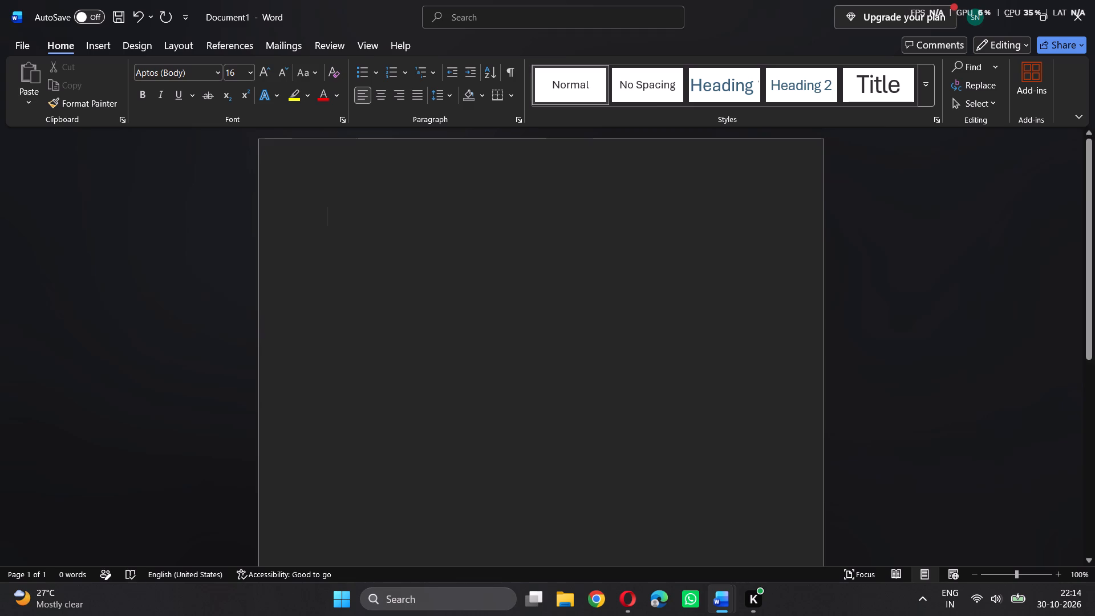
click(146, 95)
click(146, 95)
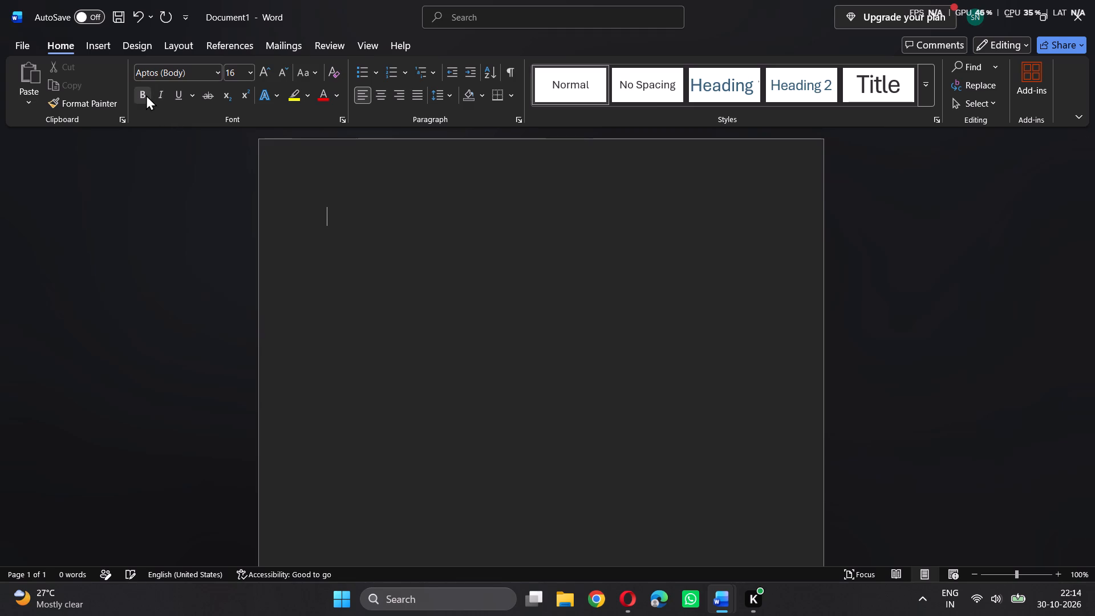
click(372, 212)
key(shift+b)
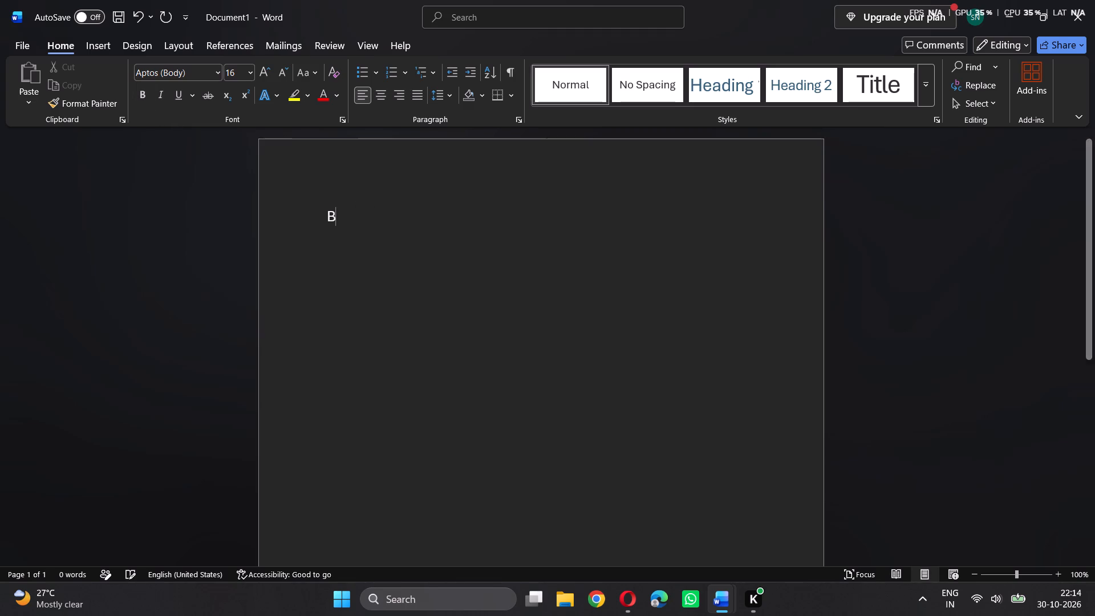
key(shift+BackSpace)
Write the label "Name:-" followed by a space on the document's first line.
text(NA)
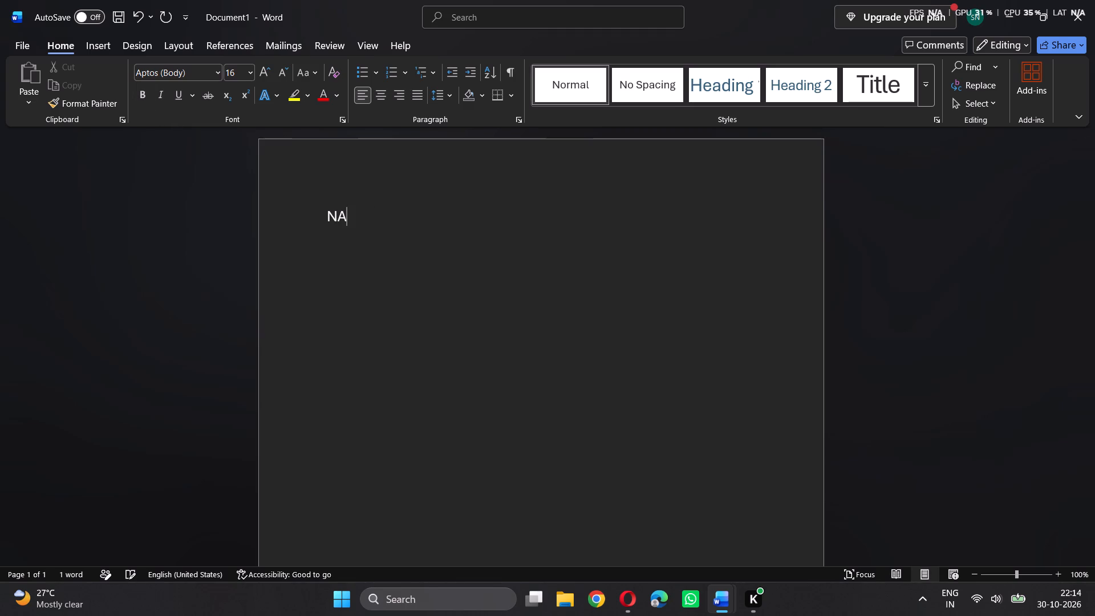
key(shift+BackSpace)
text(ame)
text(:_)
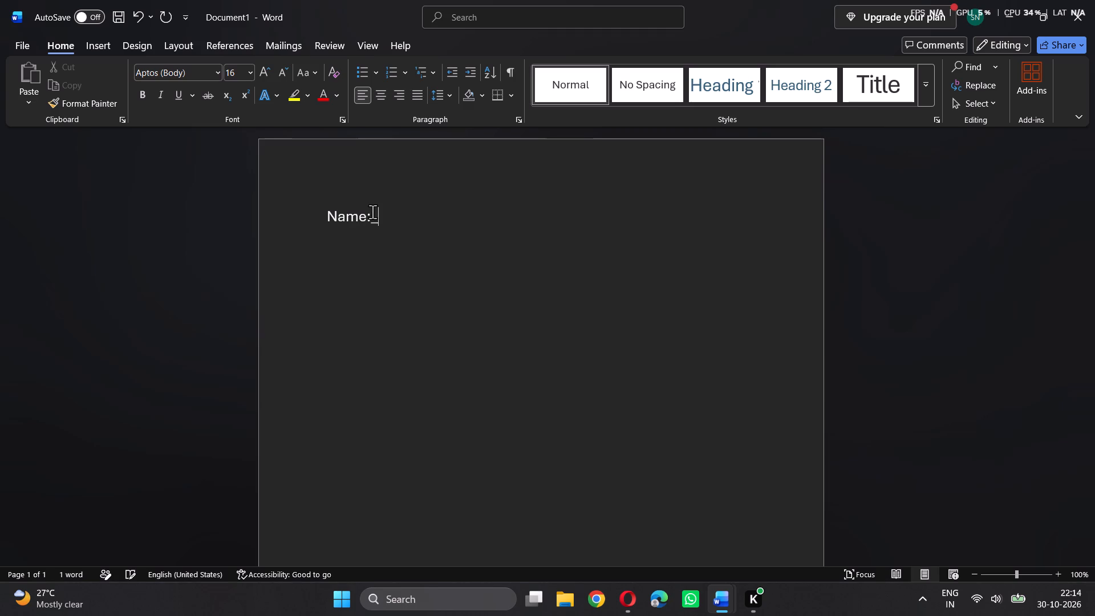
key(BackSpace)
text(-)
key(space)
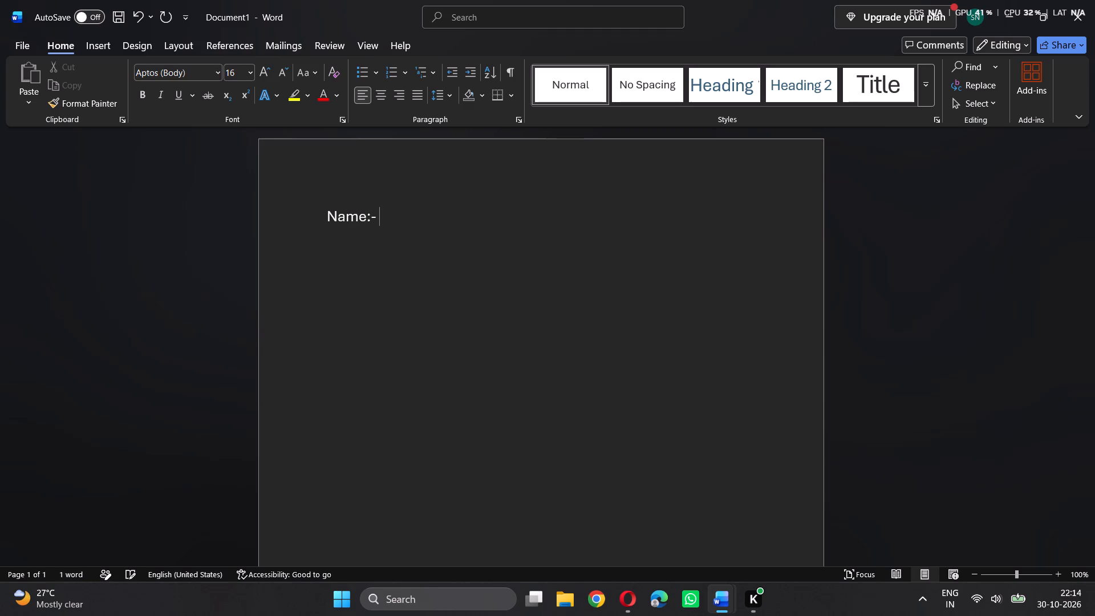
Enter the student's full name after the "Name:-" label, correcting any misspelled letters.
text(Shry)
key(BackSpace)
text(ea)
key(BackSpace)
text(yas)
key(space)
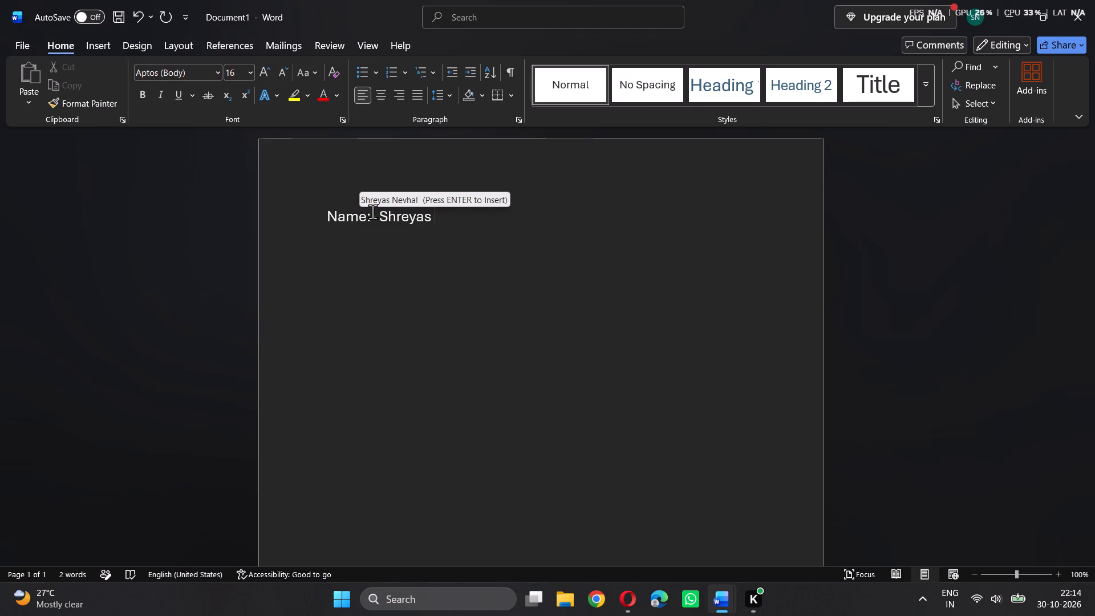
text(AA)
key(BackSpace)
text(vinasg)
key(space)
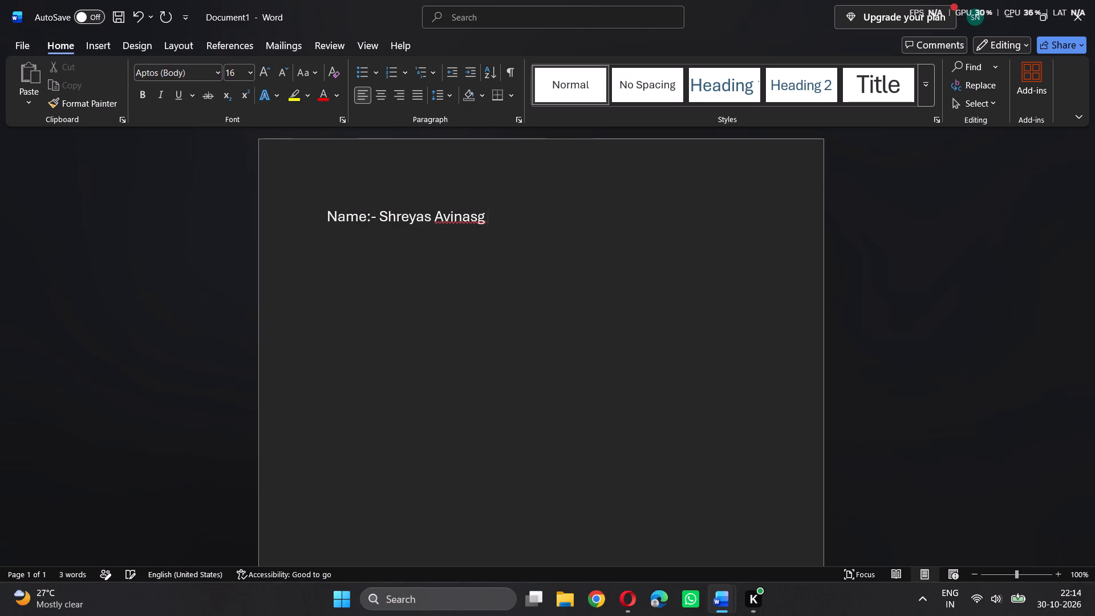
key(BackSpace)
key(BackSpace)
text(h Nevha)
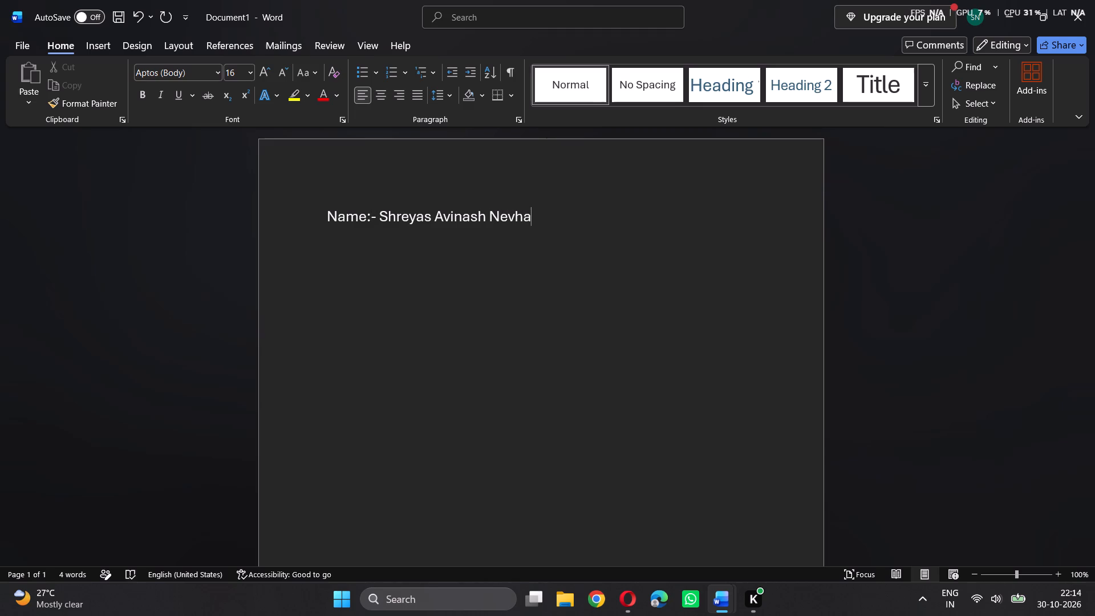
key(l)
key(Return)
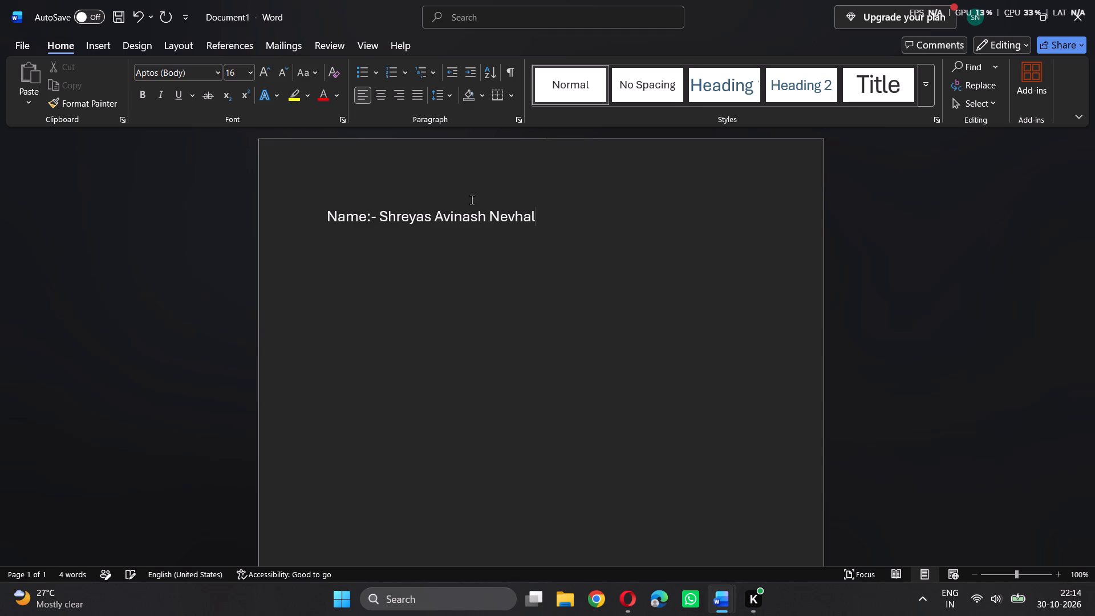
Add a second line with the label "PRN :-" and the student's registration number, and start a new line below it.
click(553, 214)
click(553, 214)
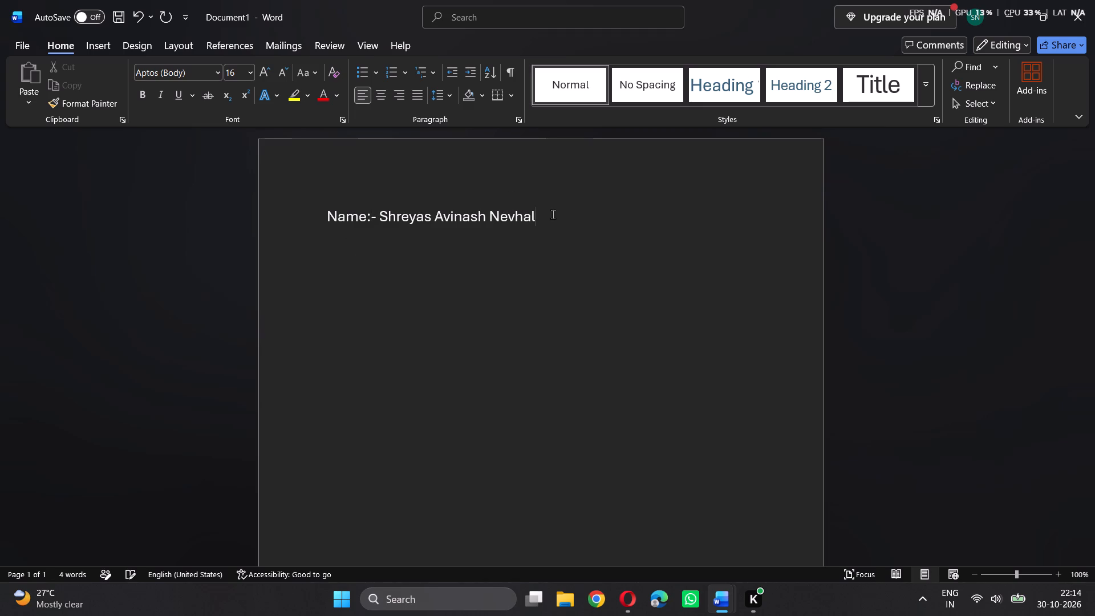
click(552, 215)
click(552, 215)
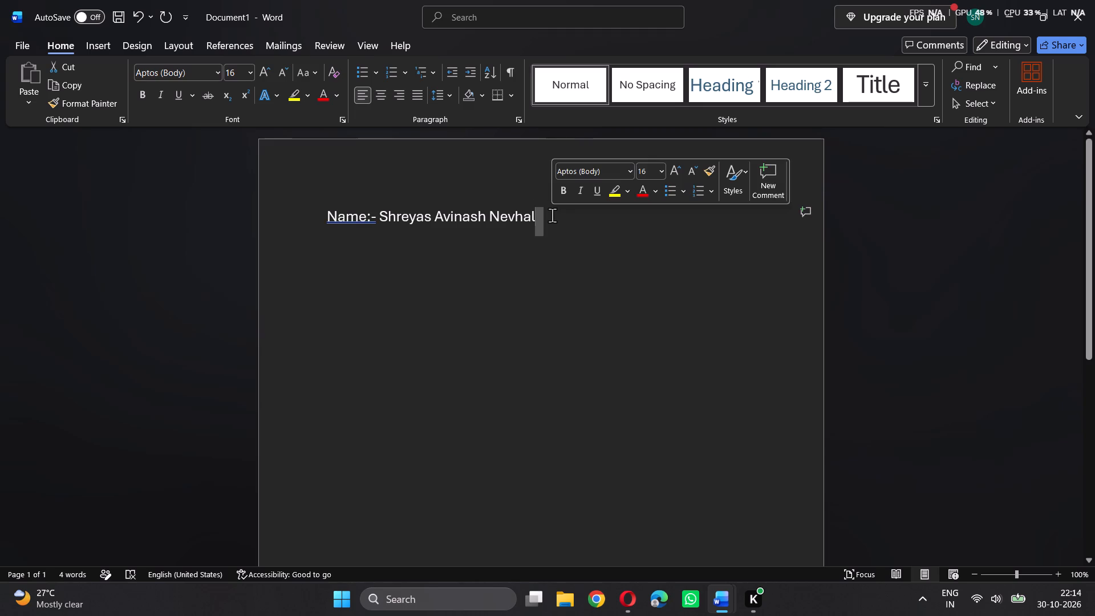
click(552, 215)
key(Return)
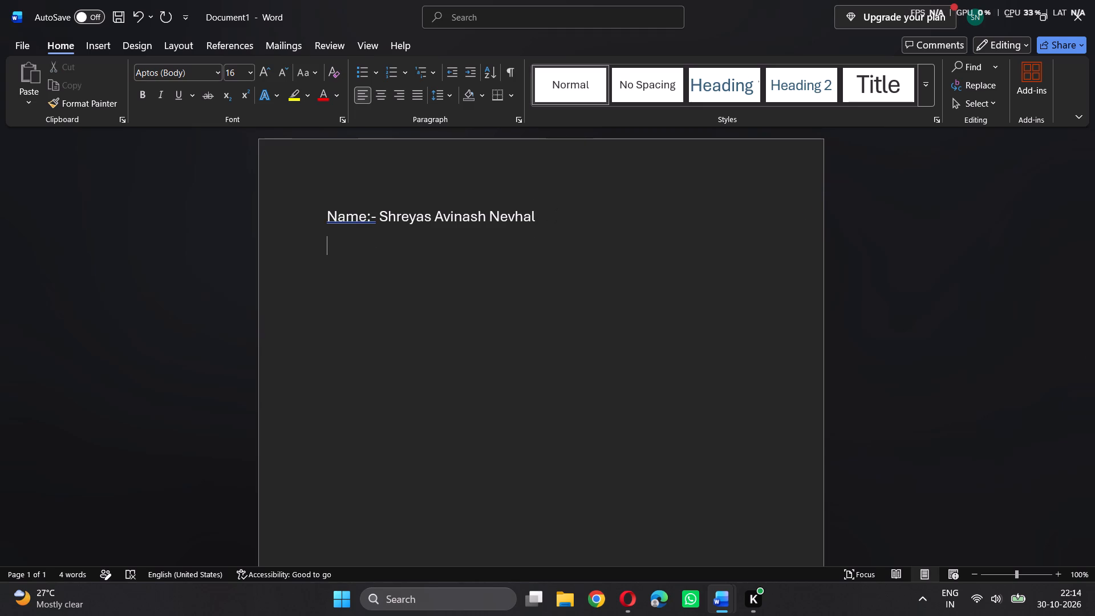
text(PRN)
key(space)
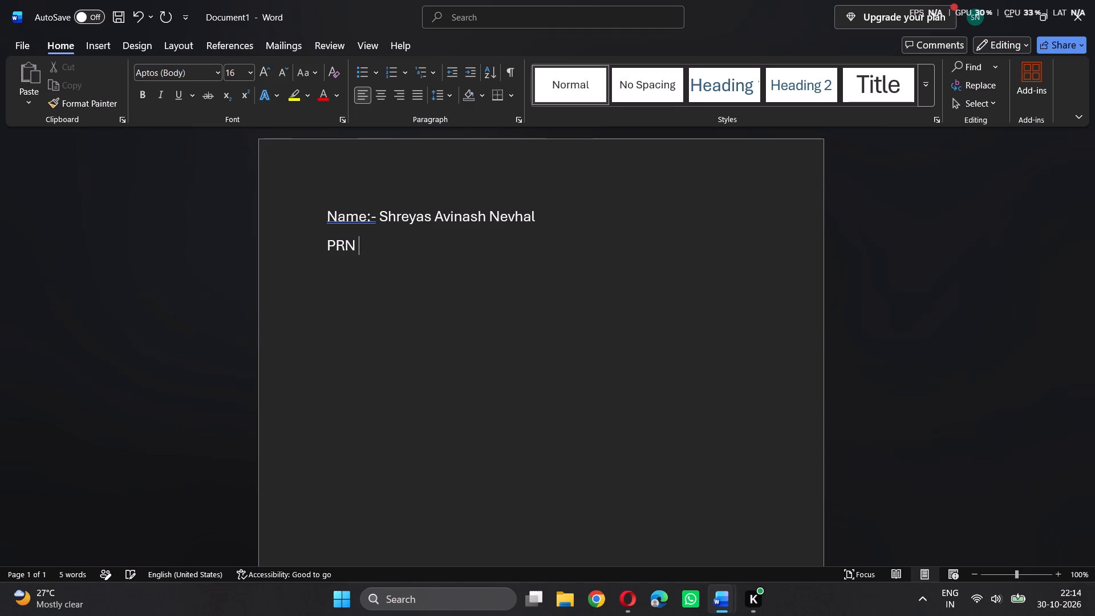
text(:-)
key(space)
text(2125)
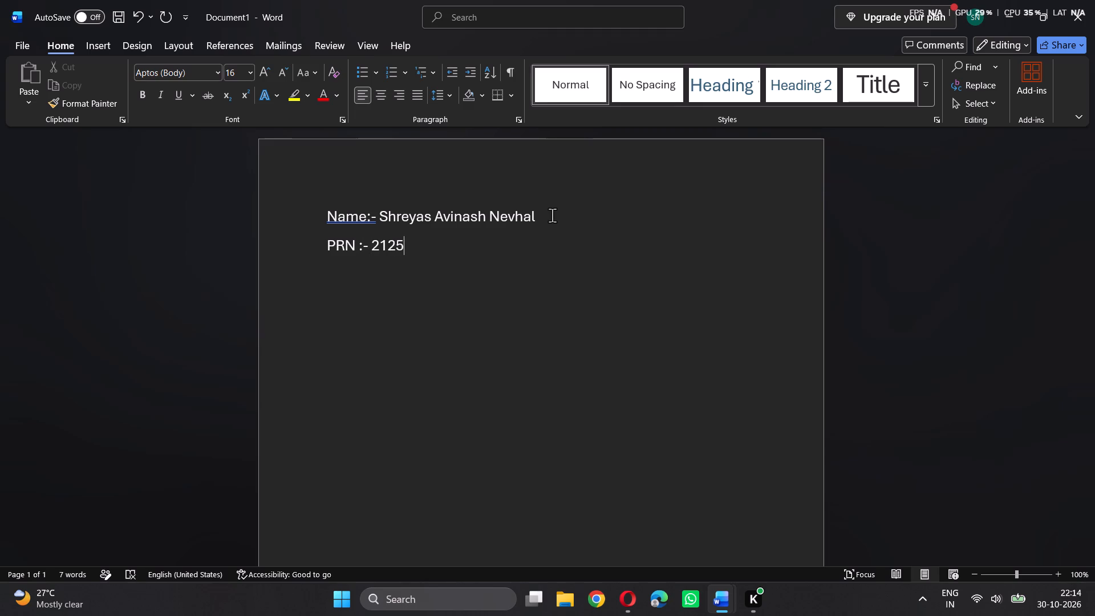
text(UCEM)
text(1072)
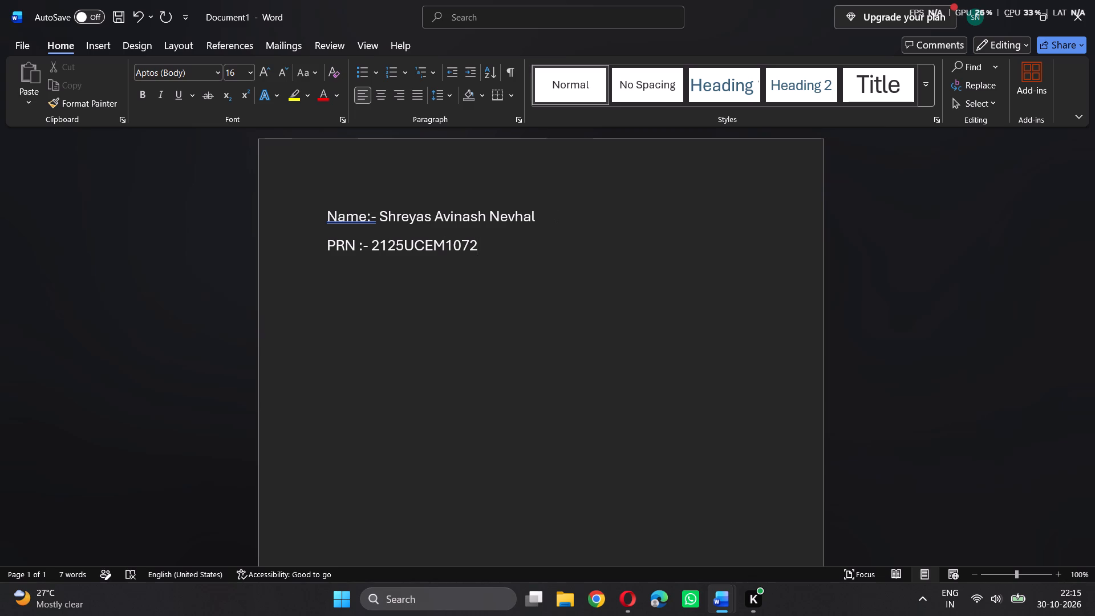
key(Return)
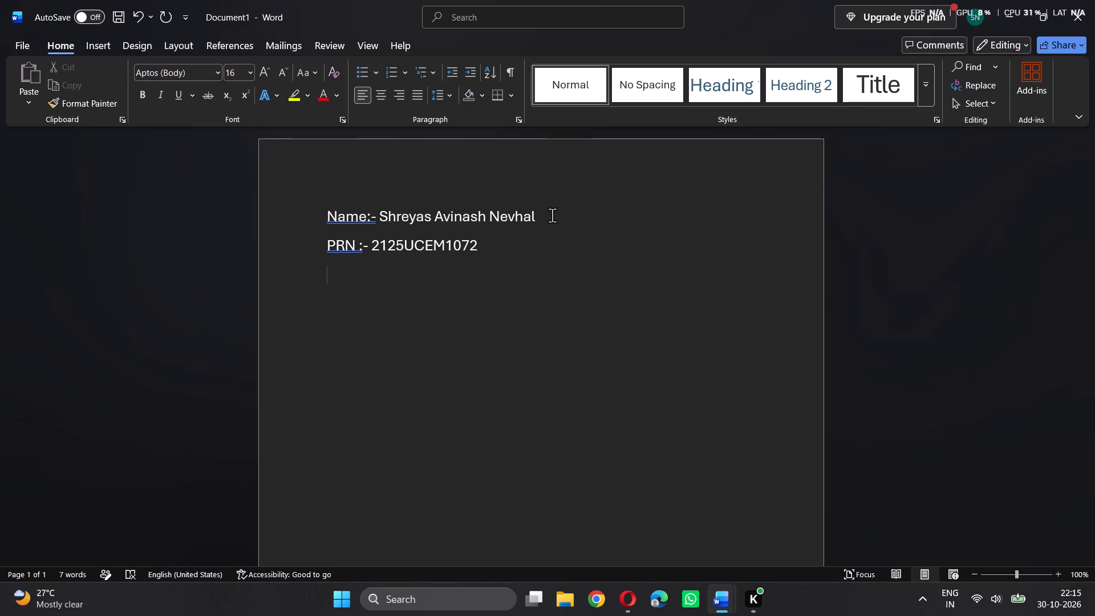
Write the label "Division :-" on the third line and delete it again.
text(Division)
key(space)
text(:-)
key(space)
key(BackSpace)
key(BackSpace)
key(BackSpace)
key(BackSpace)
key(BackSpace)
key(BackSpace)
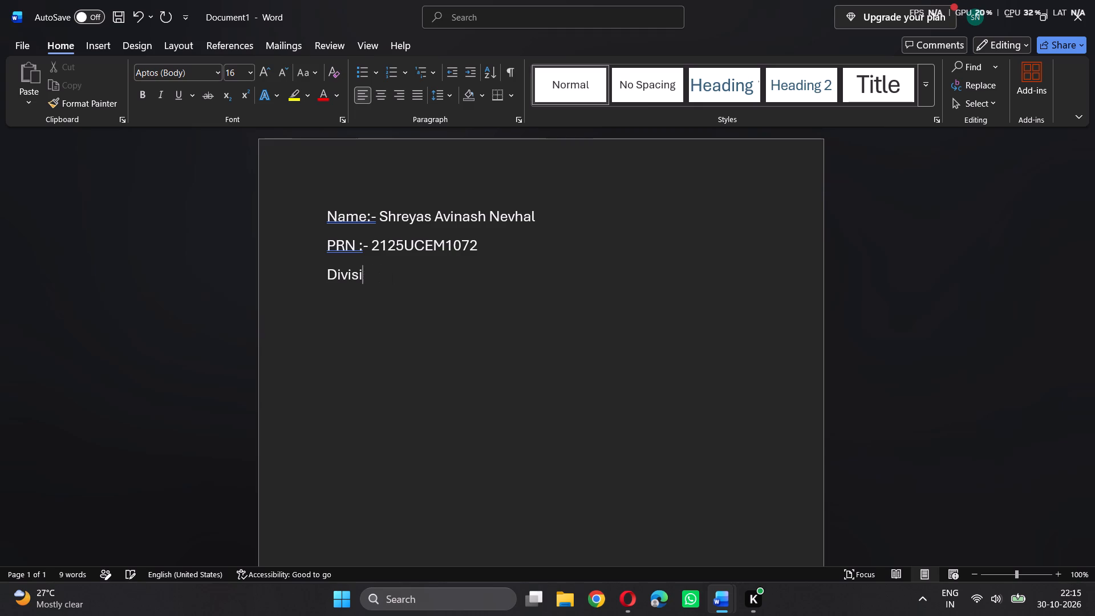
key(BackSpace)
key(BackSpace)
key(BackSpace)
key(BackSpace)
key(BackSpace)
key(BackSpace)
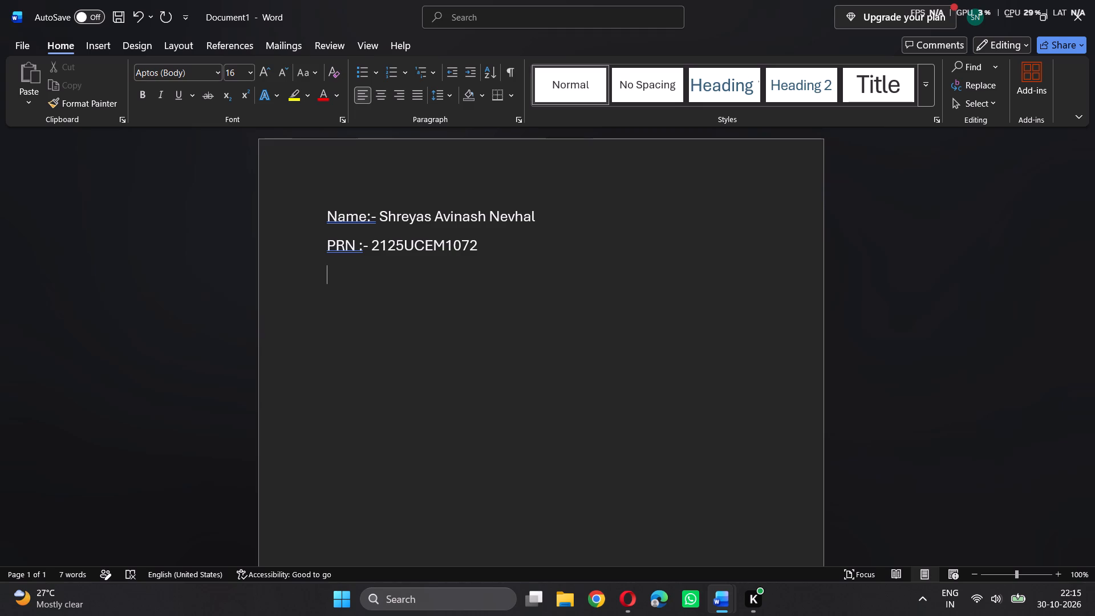
Write the third line as "Name of the platform :- Leetcode" and start a new line below it.
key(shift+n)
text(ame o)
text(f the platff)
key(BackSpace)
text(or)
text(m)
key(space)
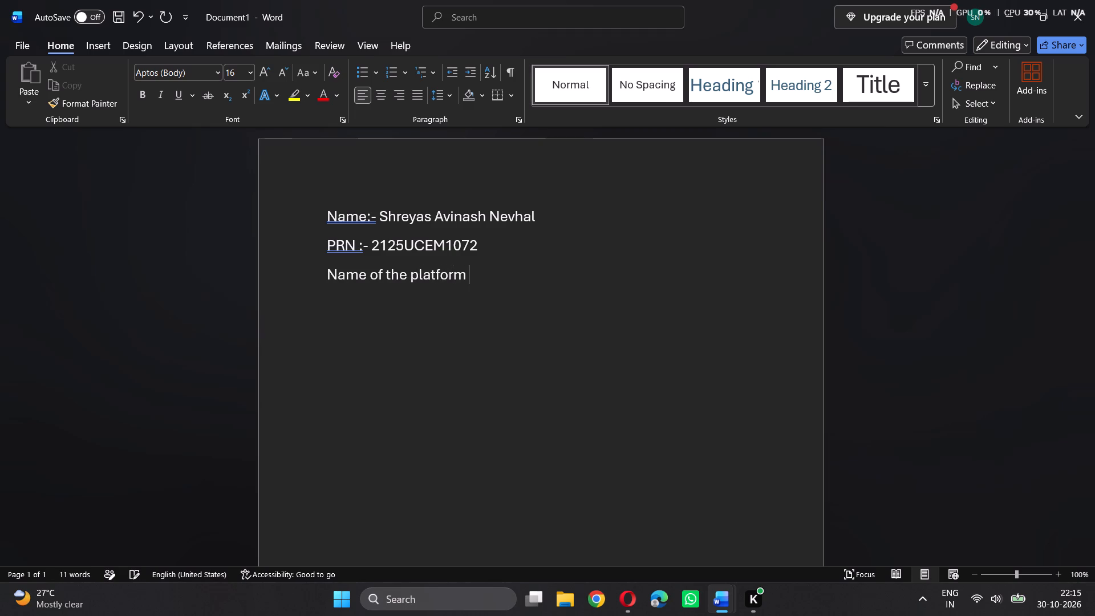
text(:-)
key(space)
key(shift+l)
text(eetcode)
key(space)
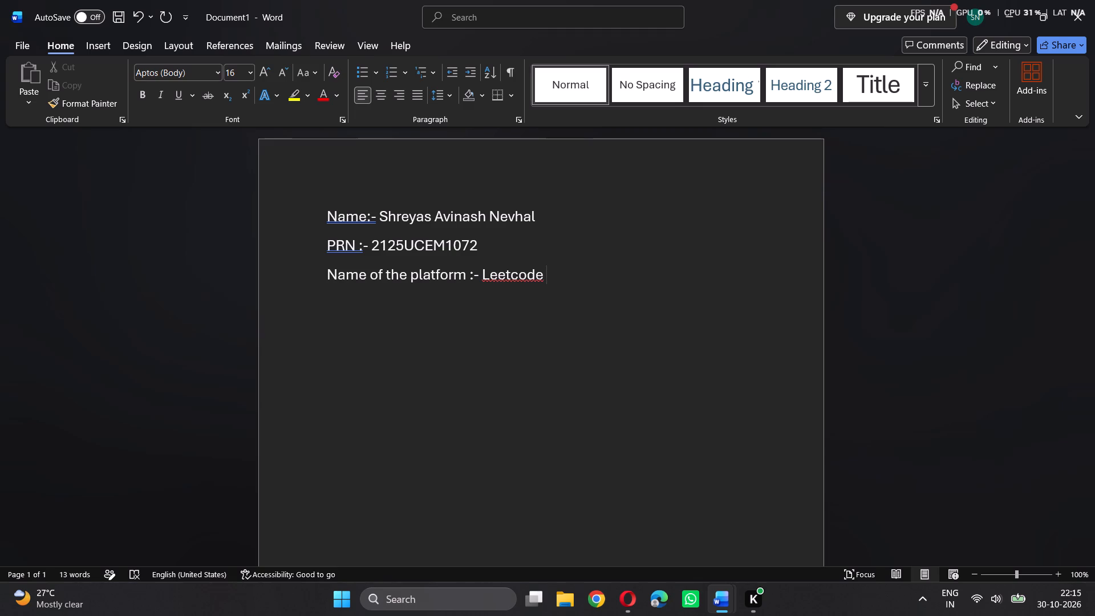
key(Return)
Switch to the Opera browser, maximize it, examine the LeetCode profile settings from General to Curate your profile, and return to the profile page.
click(633, 594)
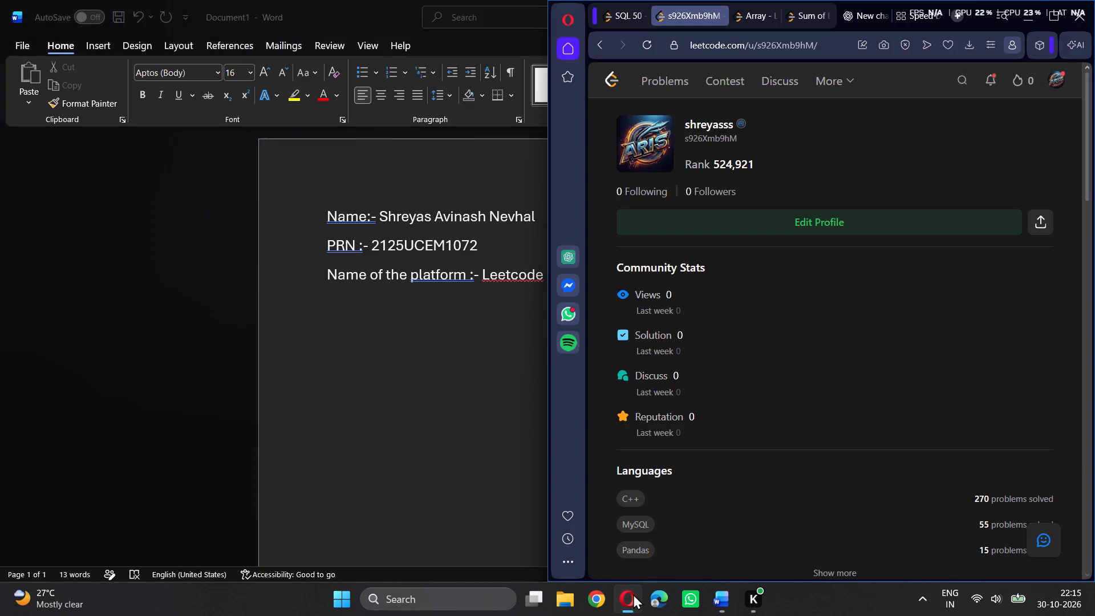
click(1056, 11)
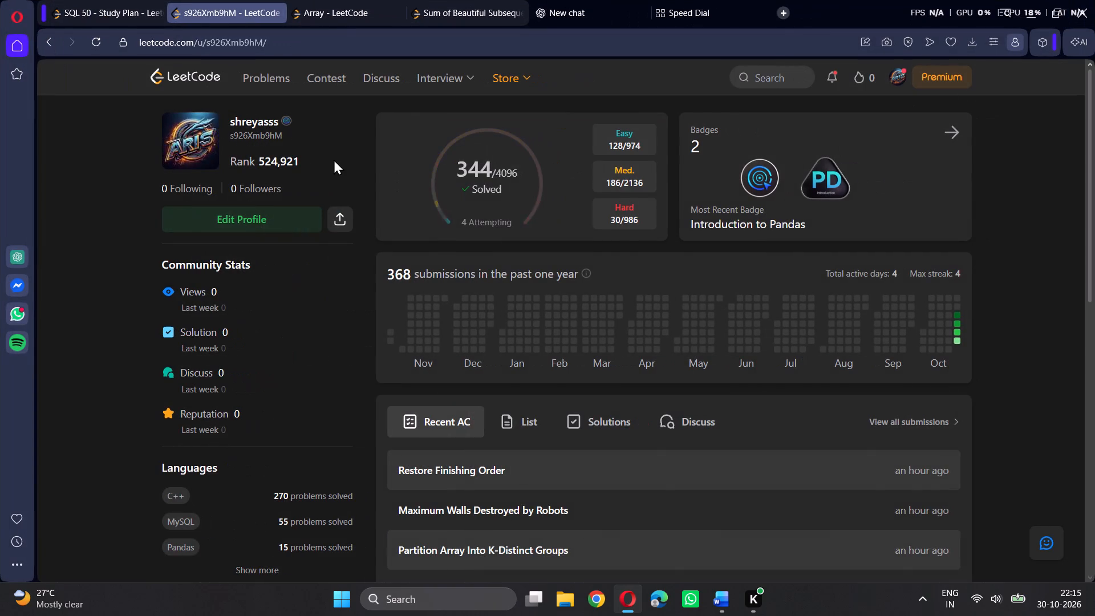
click(250, 221)
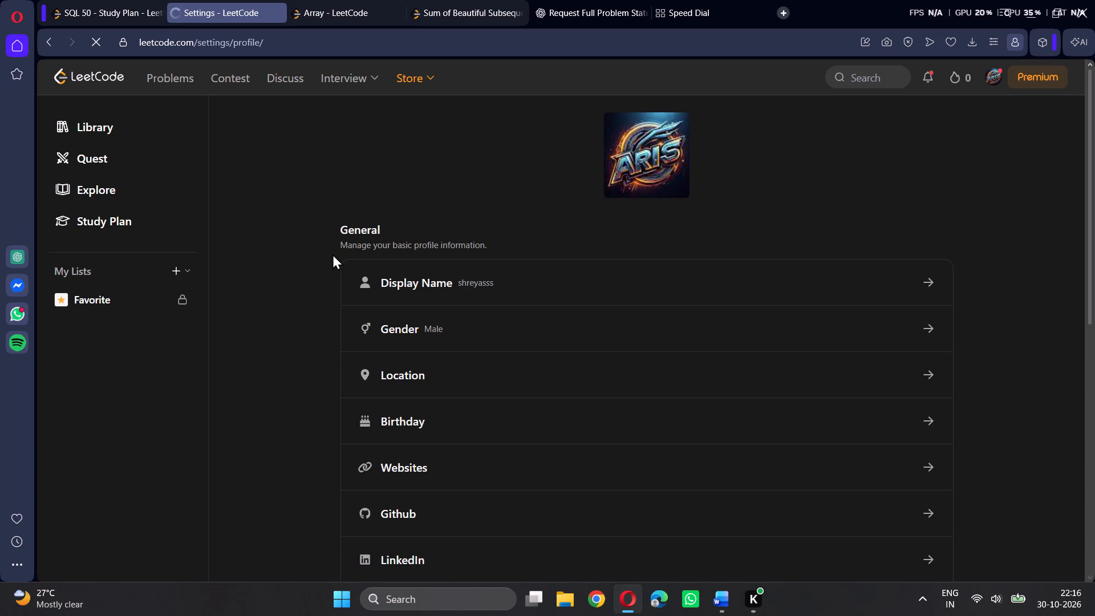
scroll(332, 254, down, 1)
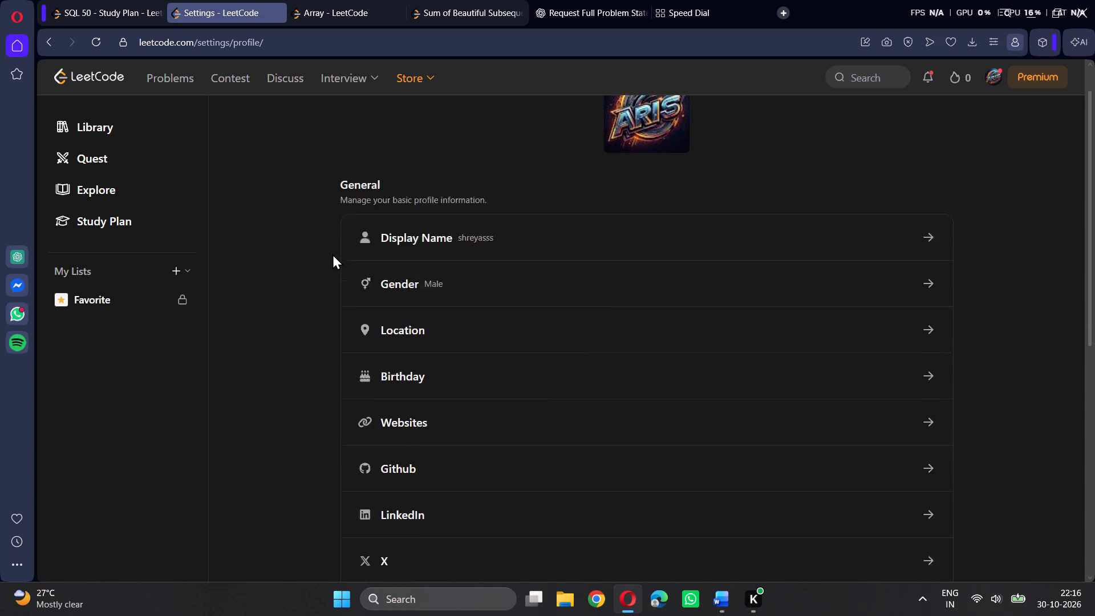
scroll(332, 254, down, 4)
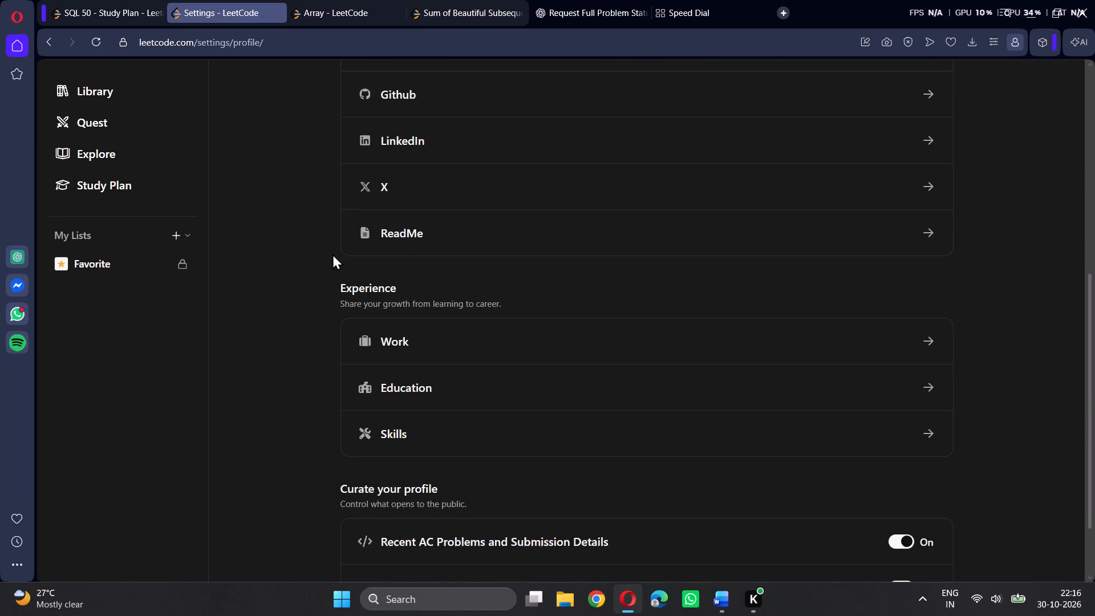
scroll(332, 254, down, 3)
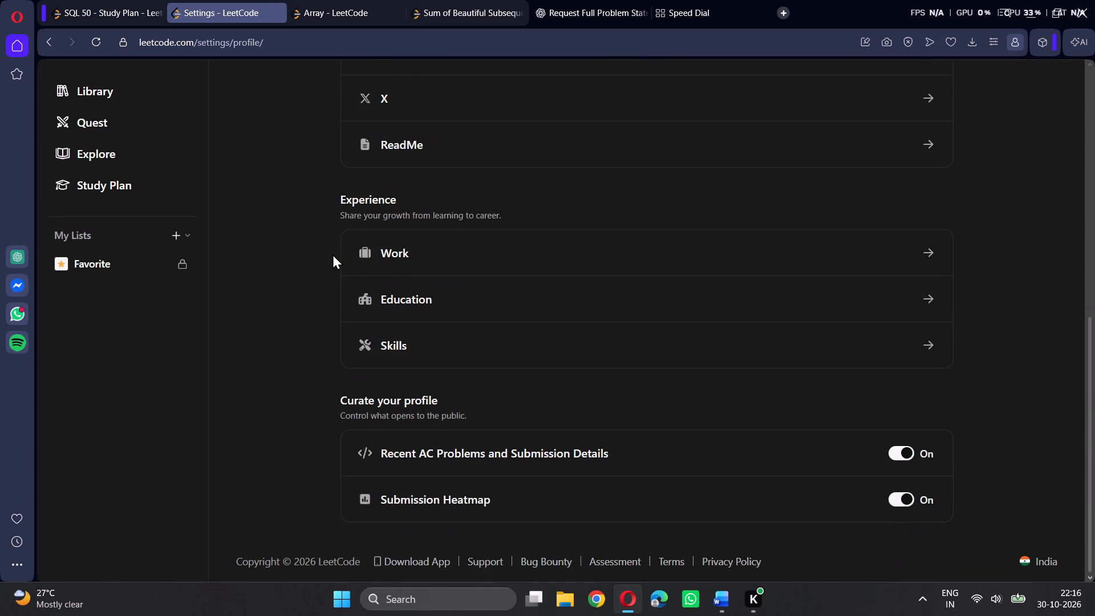
scroll(332, 254, up, 7)
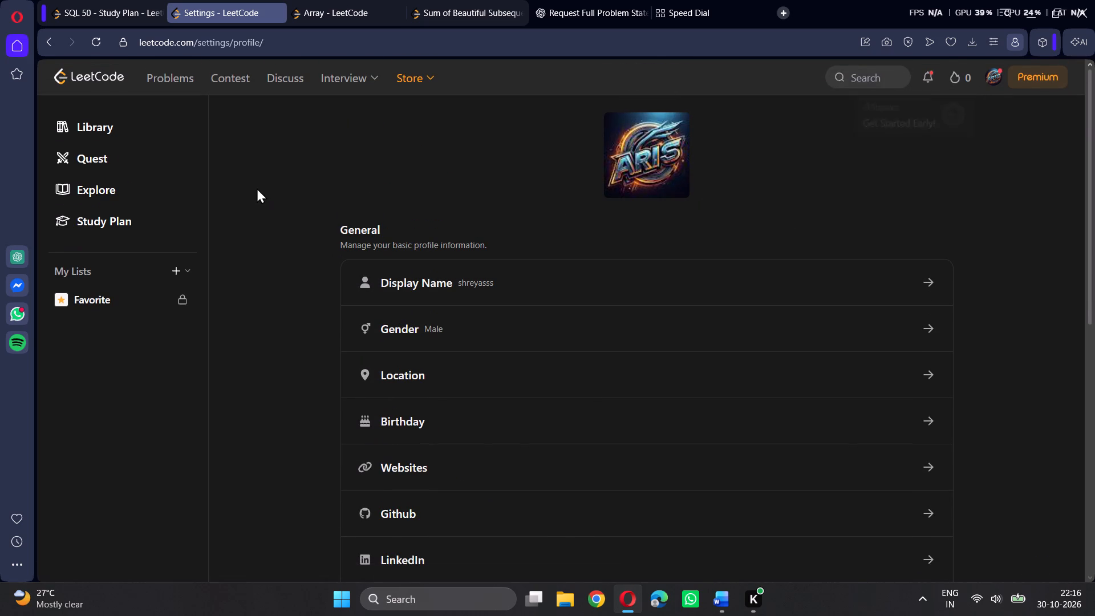
click(48, 39)
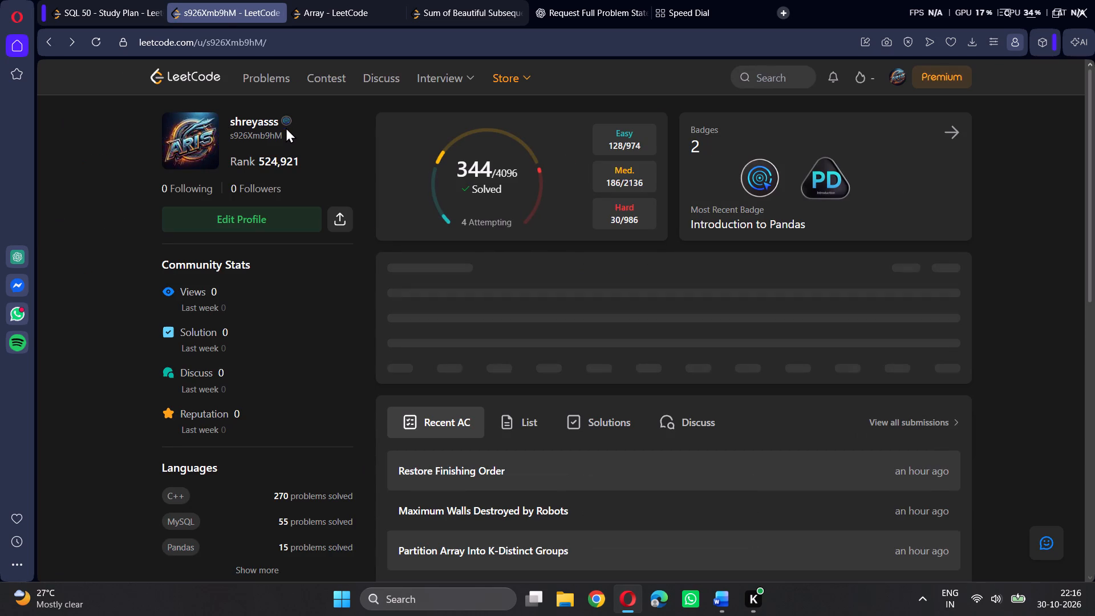
Copy the LeetCode user ID shown beneath the display name on the profile page.
drag(283, 135, 232, 135)
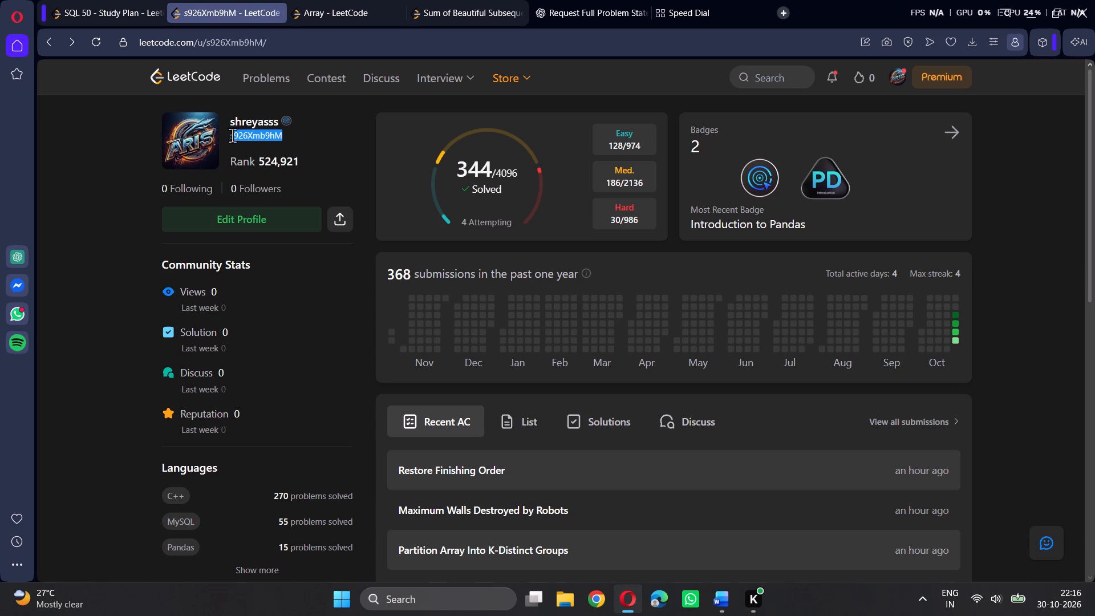
drag(232, 135, 226, 133)
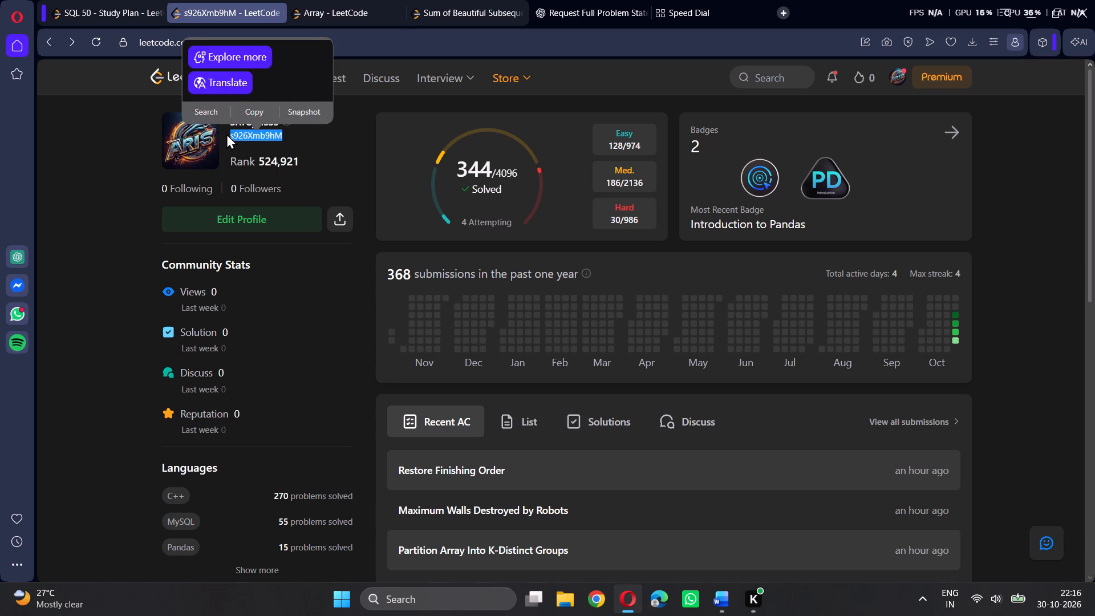
key(ctrl+c)
click(368, 166)
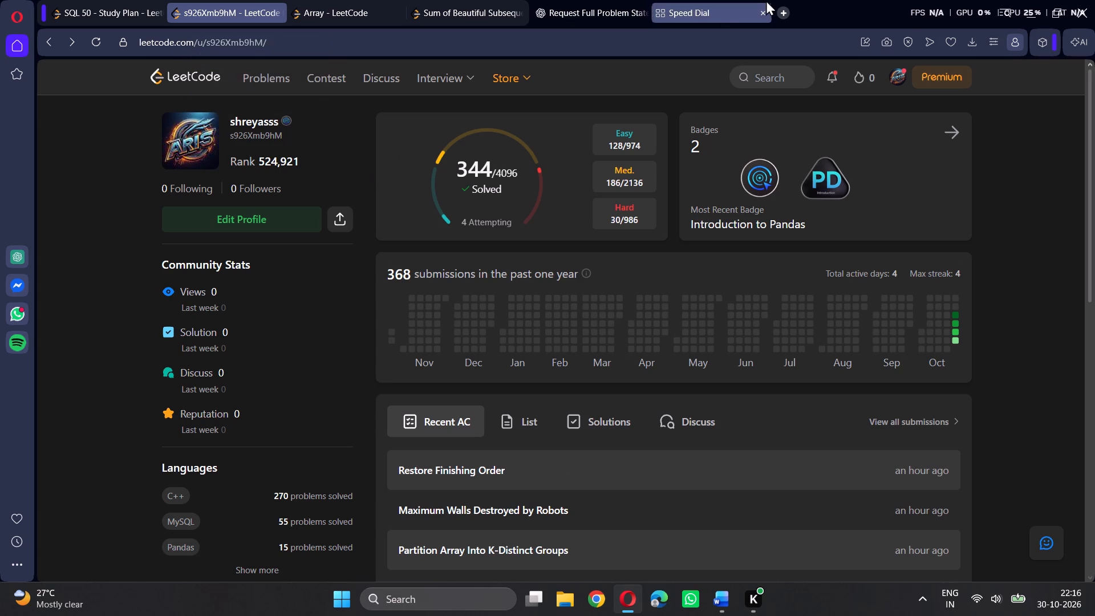
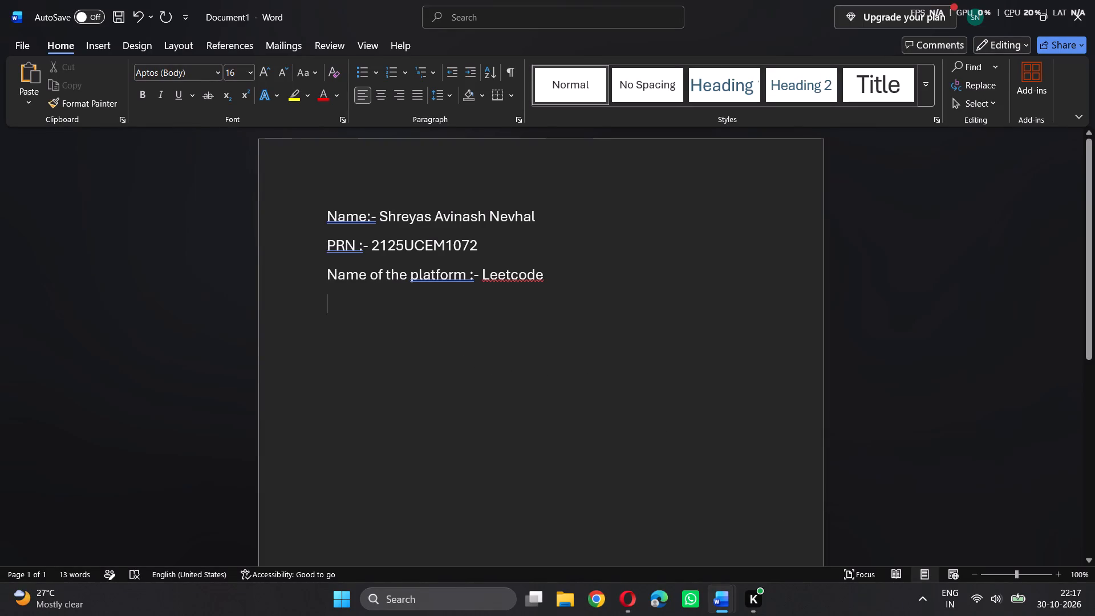
Write the fourth line as "Username:-" followed by the copied LeetCode user ID, and start a new line below it.
text(ucer)
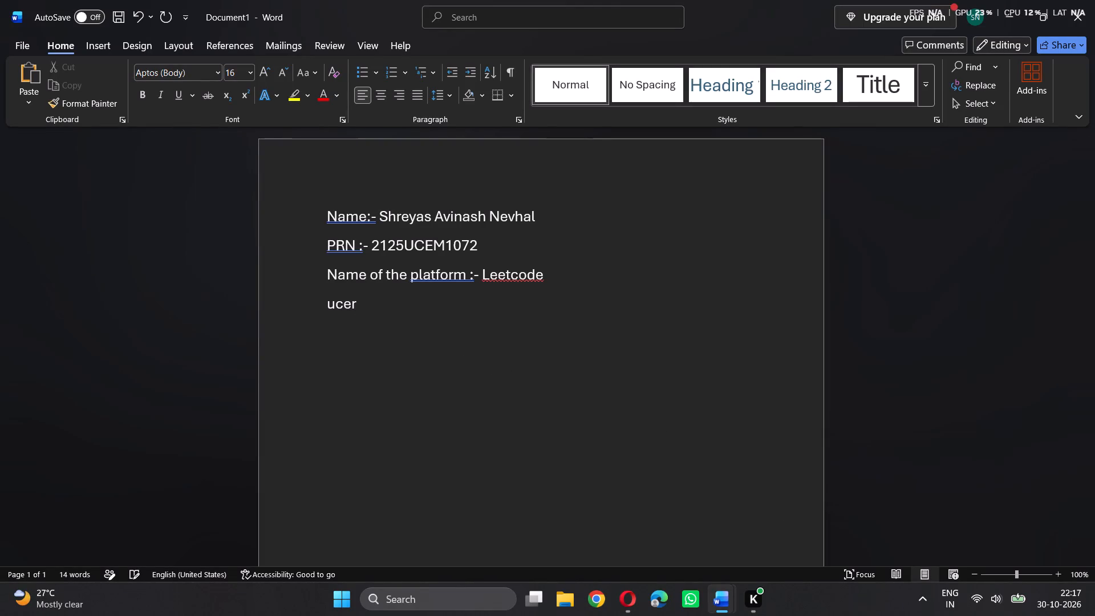
key(BackSpace)
key(BackSpace)
key(BackSpace)
text(ser)
text(name)
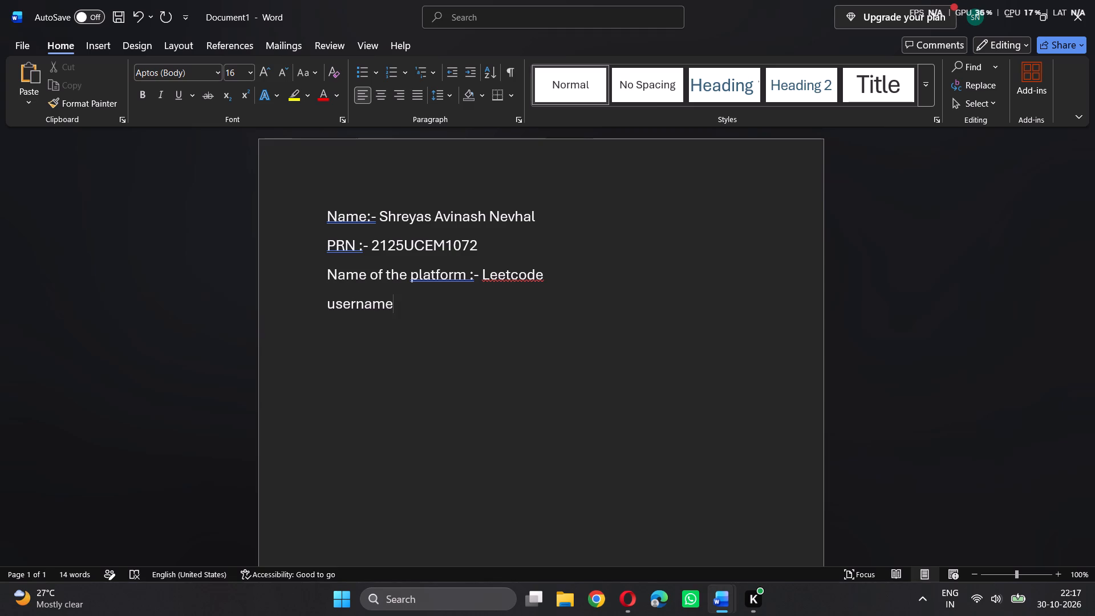
text(:-)
key(space)
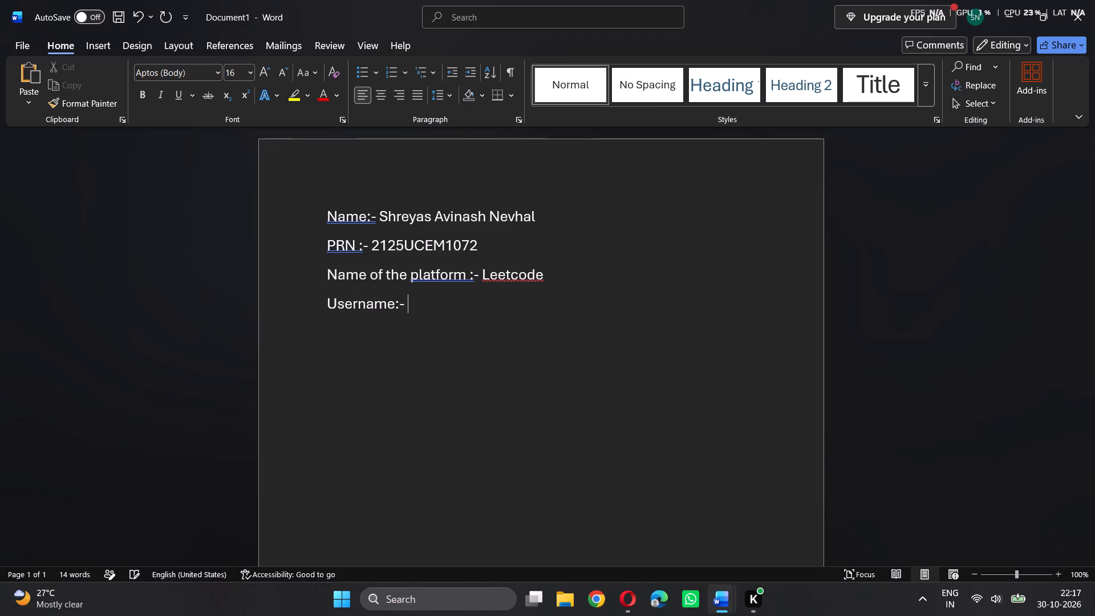
key(ctrl+v)
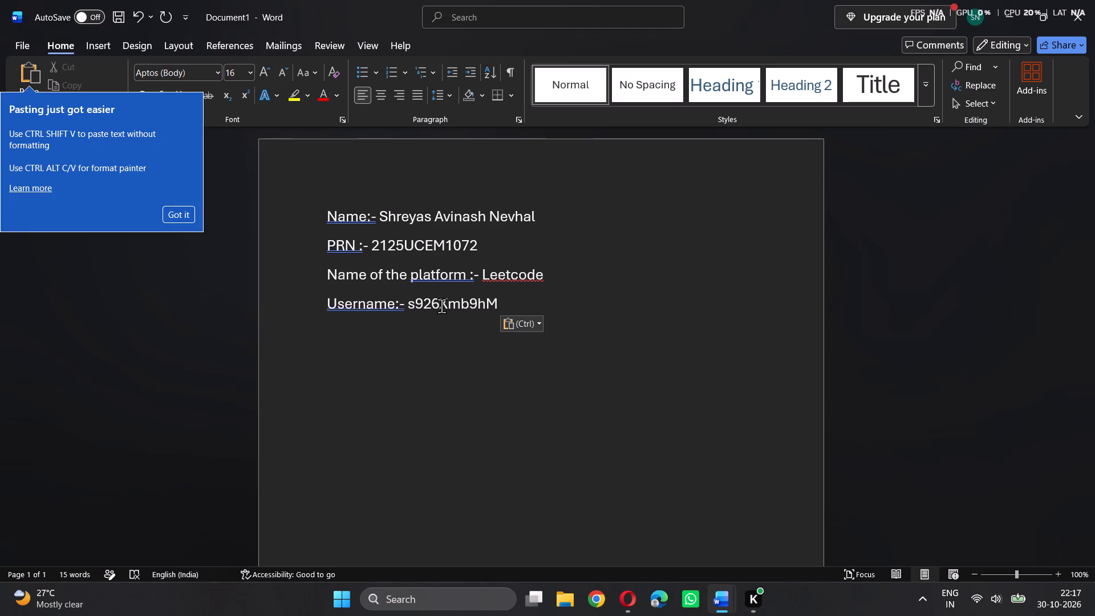
key(Return)
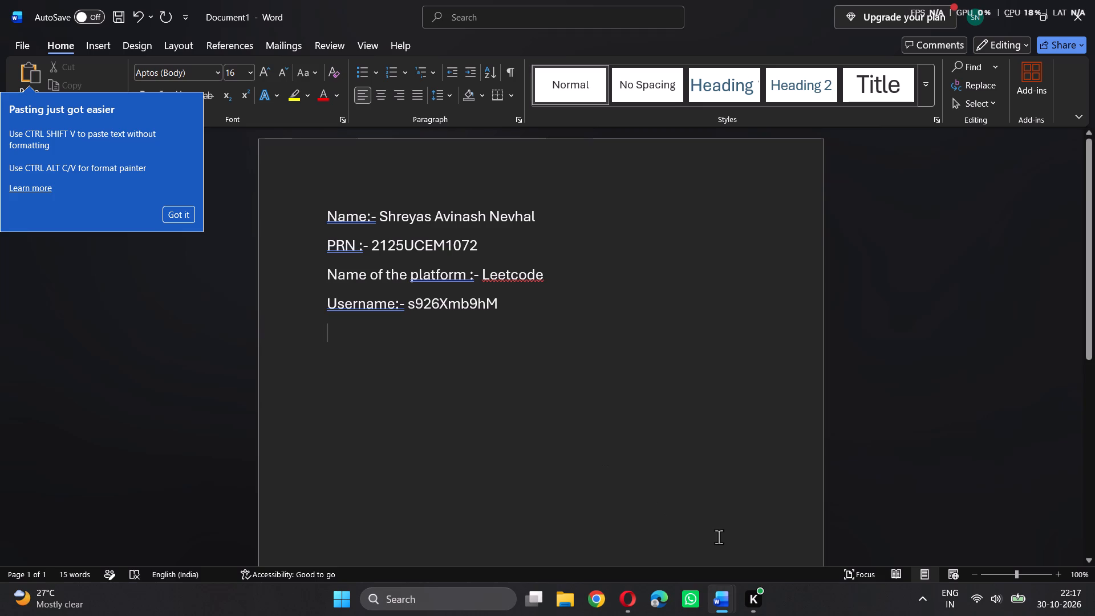
Switch to Opera, search LeetCode's users for the copied user ID from the Array problem list page, and return to the profile page.
click(622, 597)
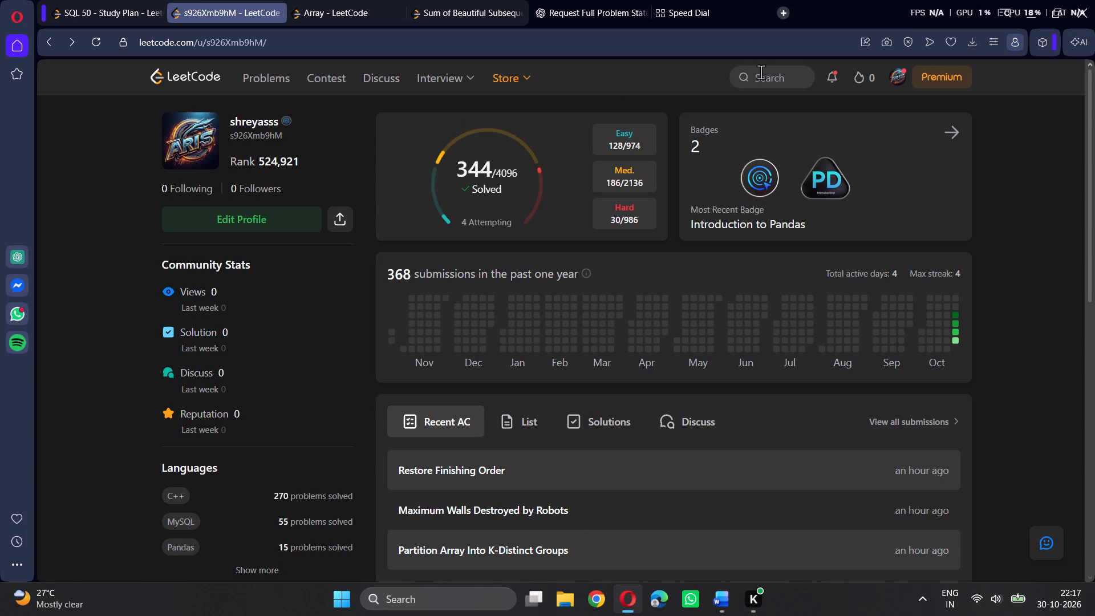
click(368, 7)
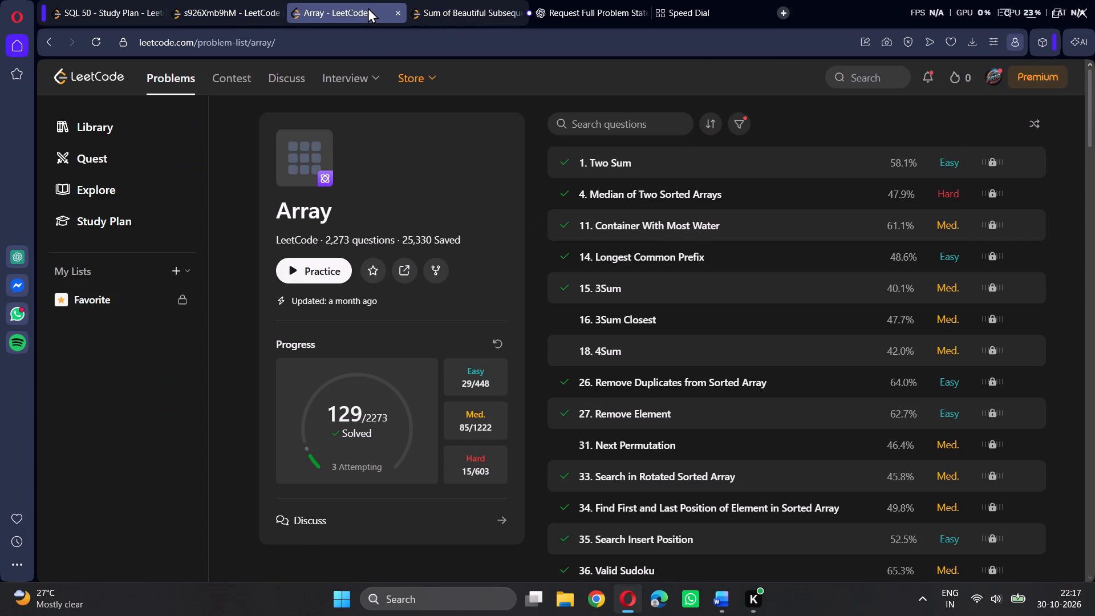
click(874, 78)
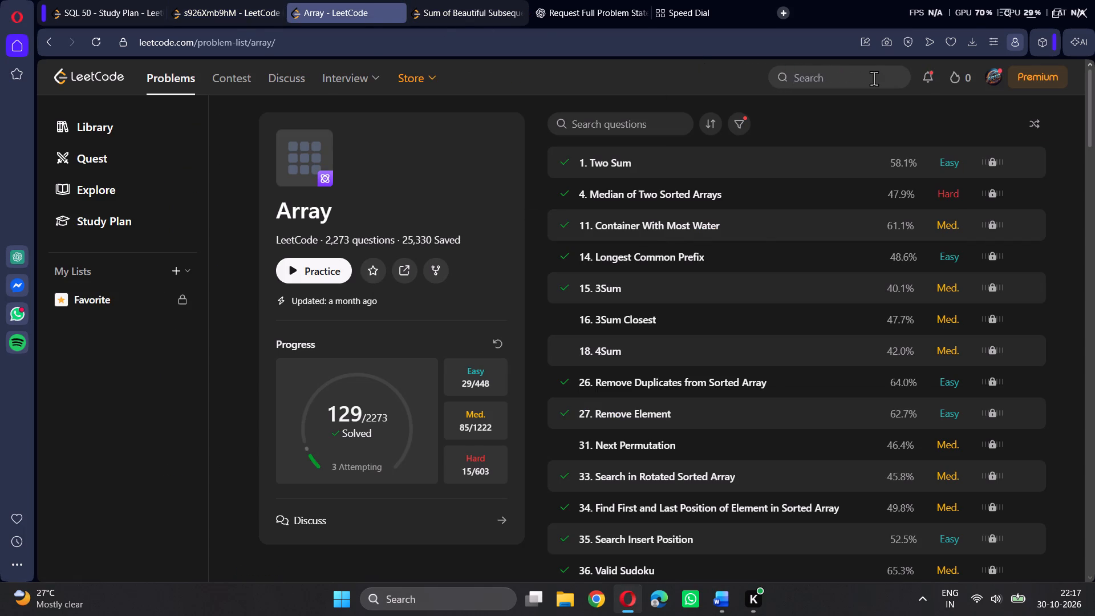
key(ctrl+v)
key(Return)
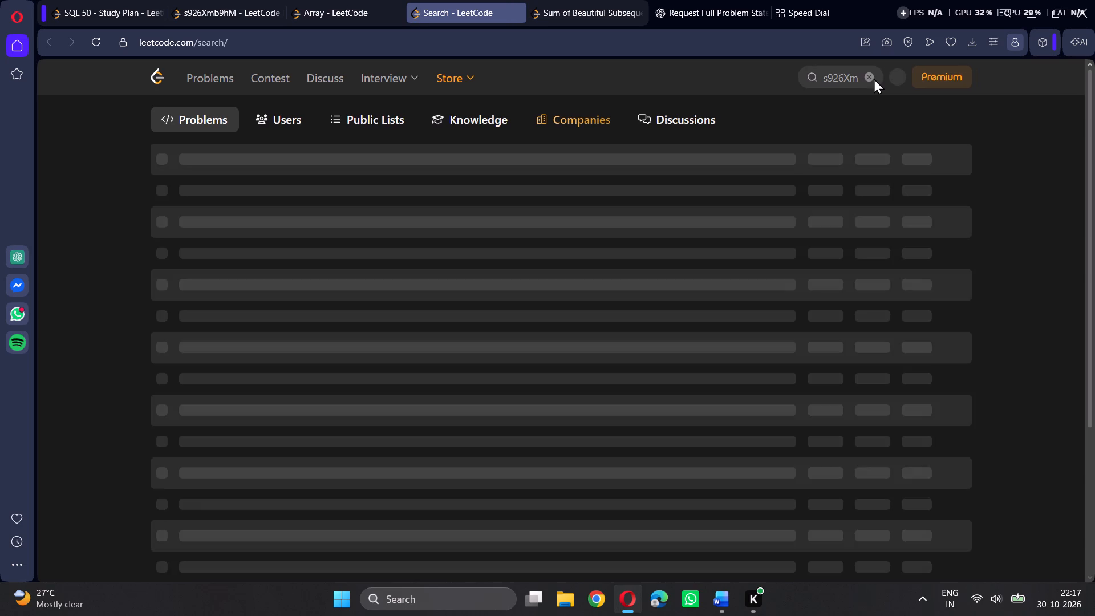
click(260, 117)
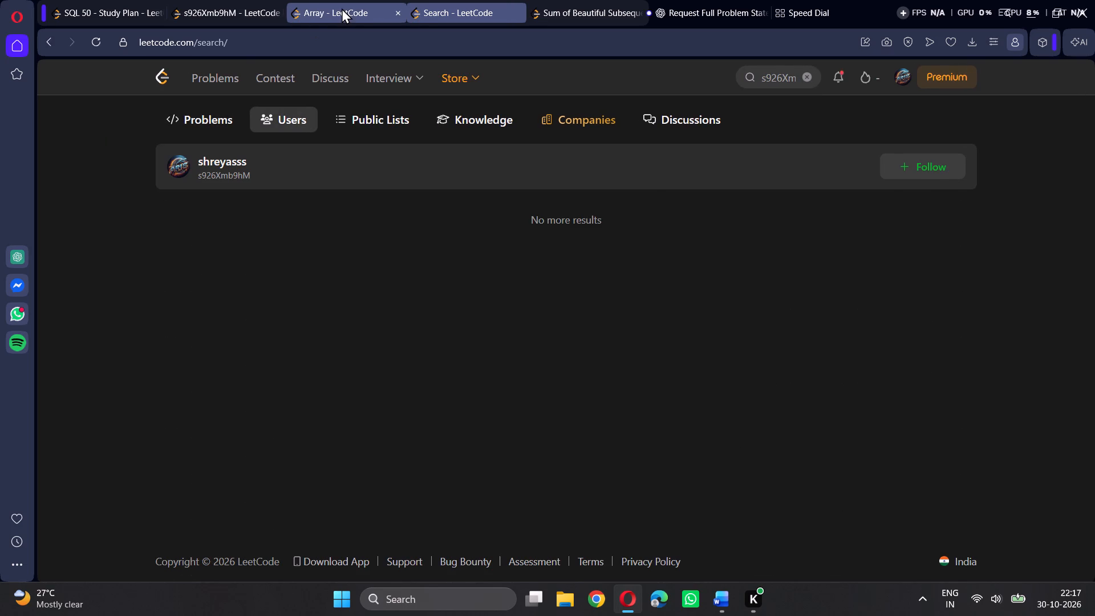
click(342, 8)
click(208, 14)
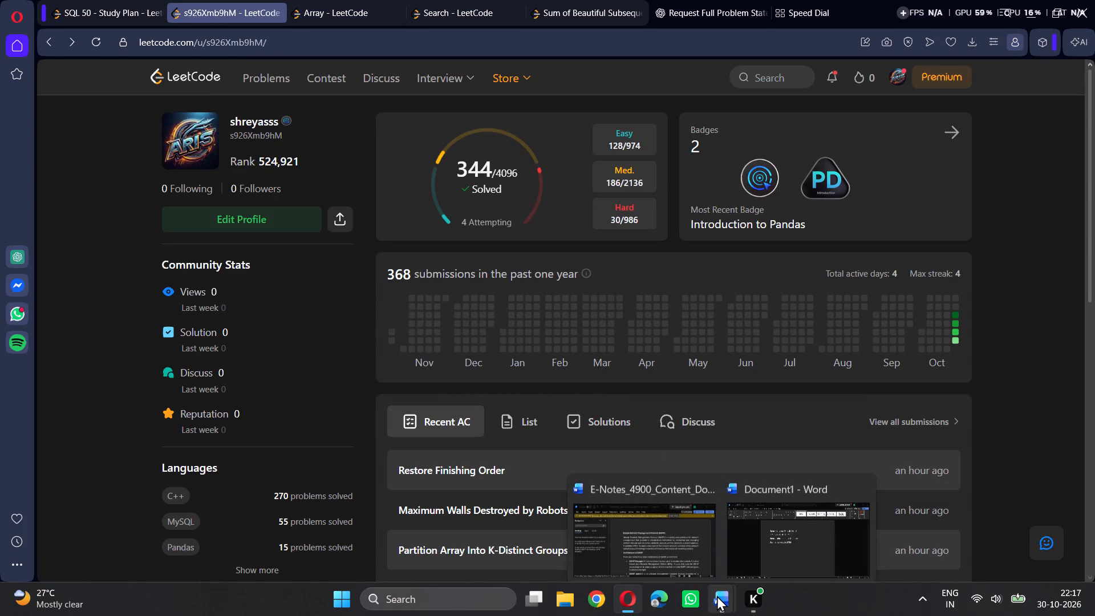
Switch back to Document1 in Word and write the label "Link :-" on the fifth line.
click(784, 520)
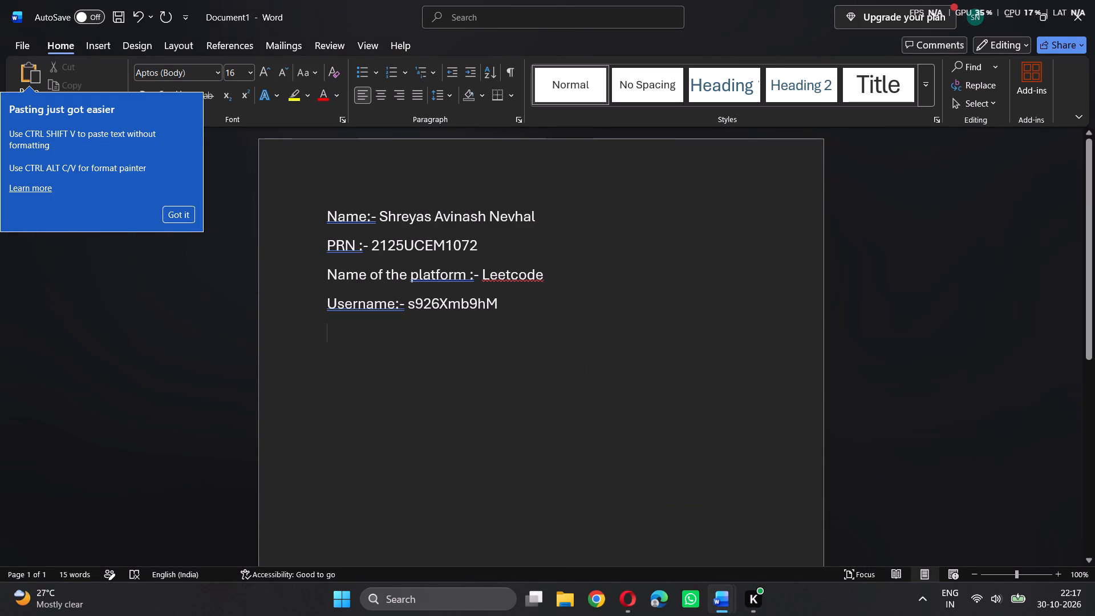
text(Ling:-)
key(space)
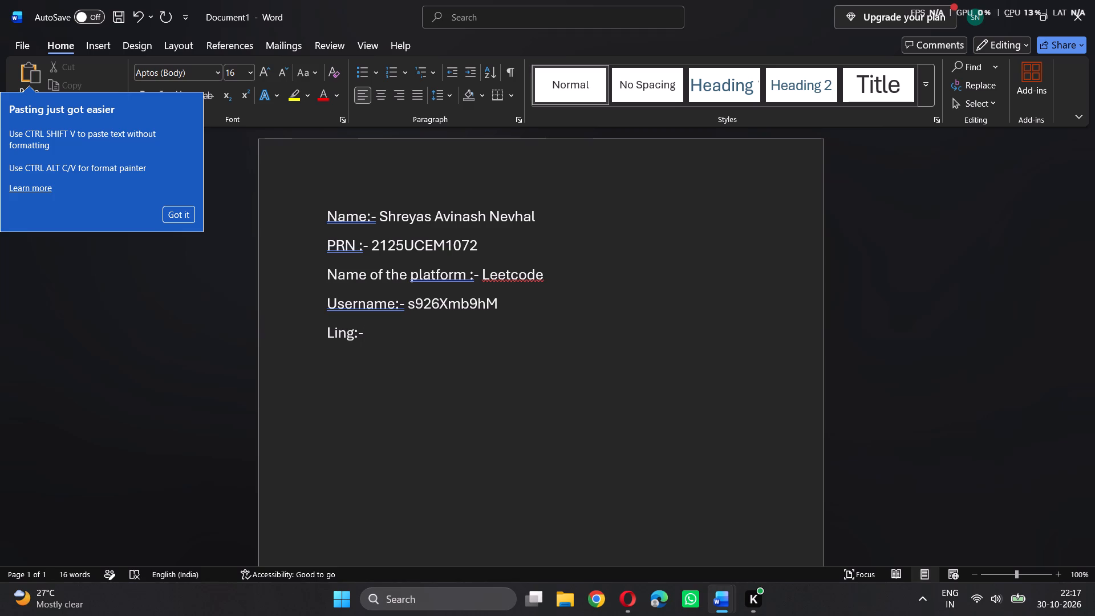
key(BackSpace)
key(BackSpace)
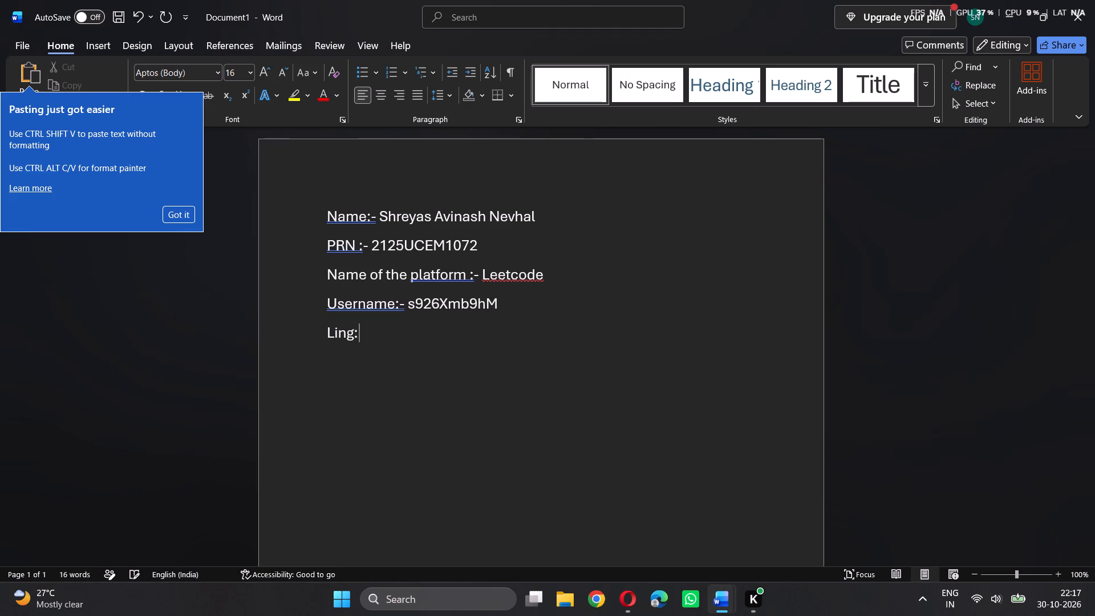
key(BackSpace)
key(BackSpace)
key(k)
key(space)
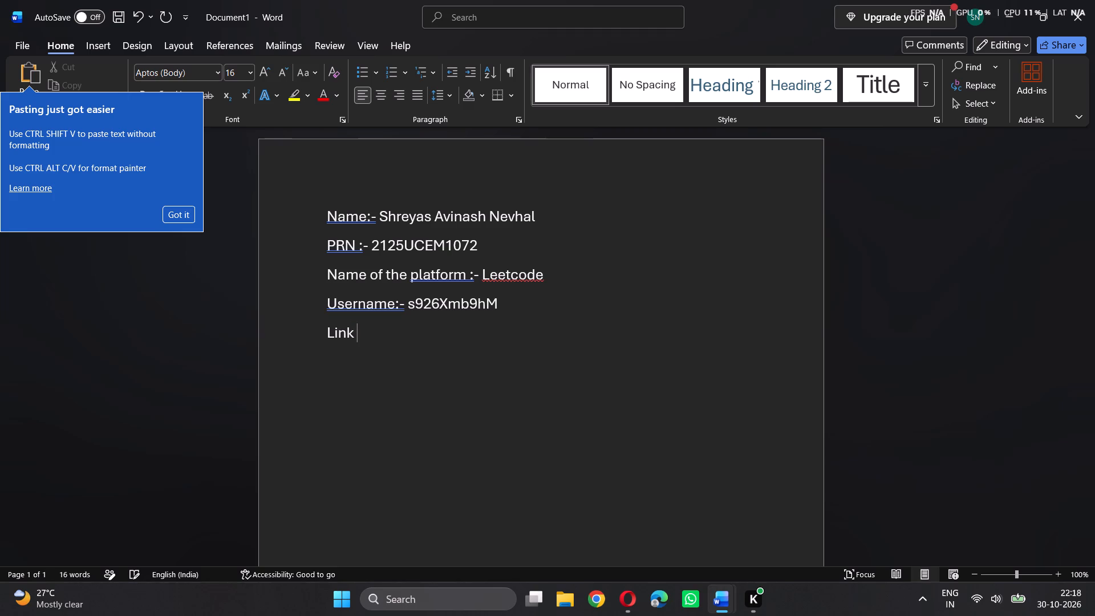
text(:-)
key(space)
Switch to Opera and copy the share link of the LeetCode profile.
click(635, 603)
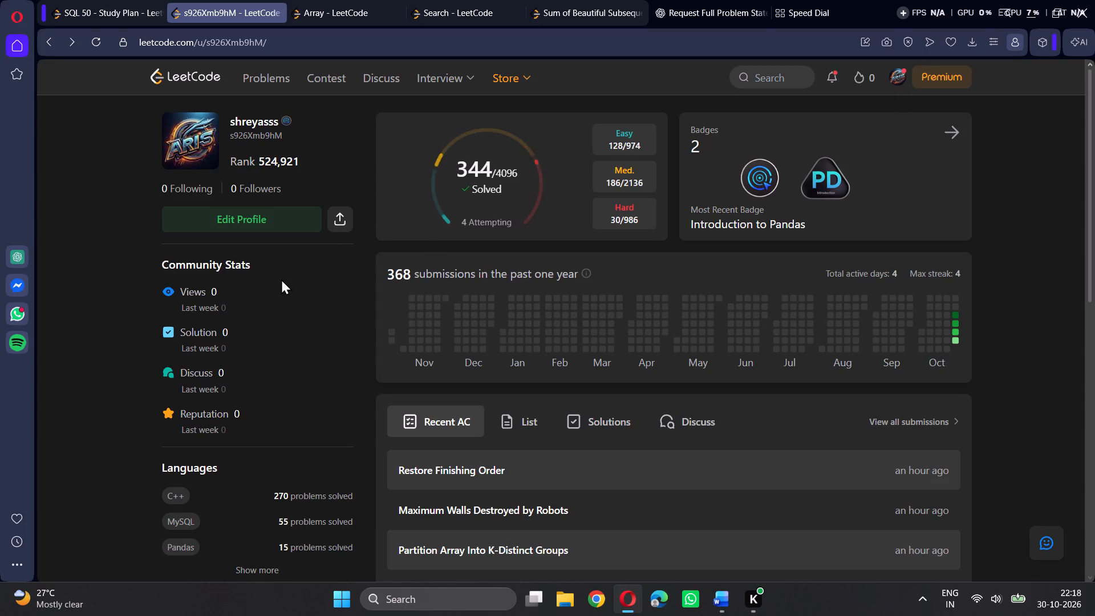
click(336, 220)
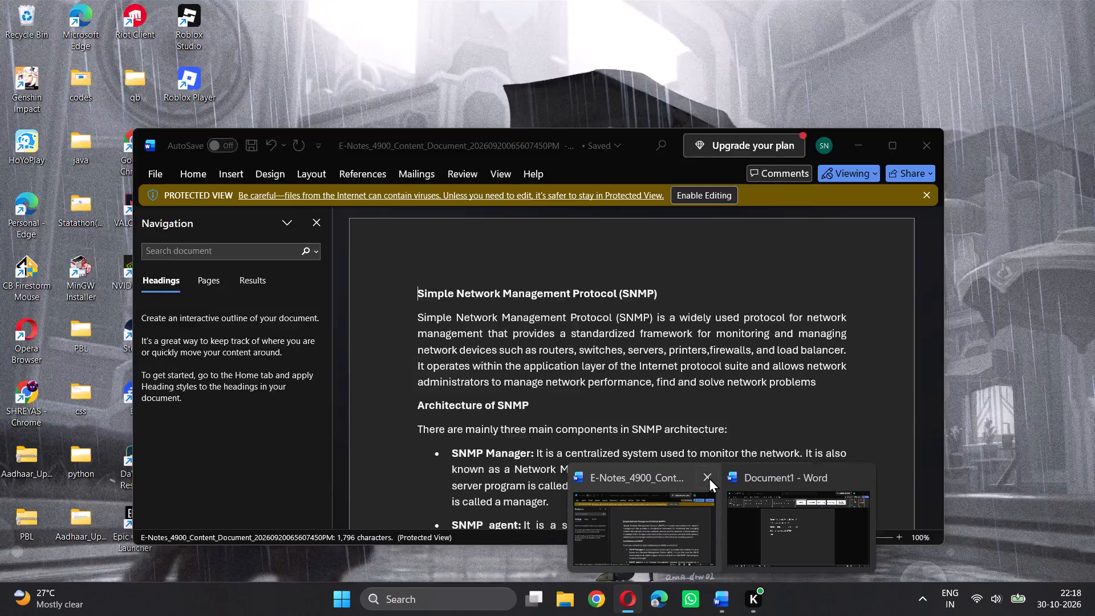
Close the E-Notes document window in Word.
click(707, 475)
Return to Document1 in Word, paste the copied profile link after "Link :-" and start a new line below it.
click(698, 532)
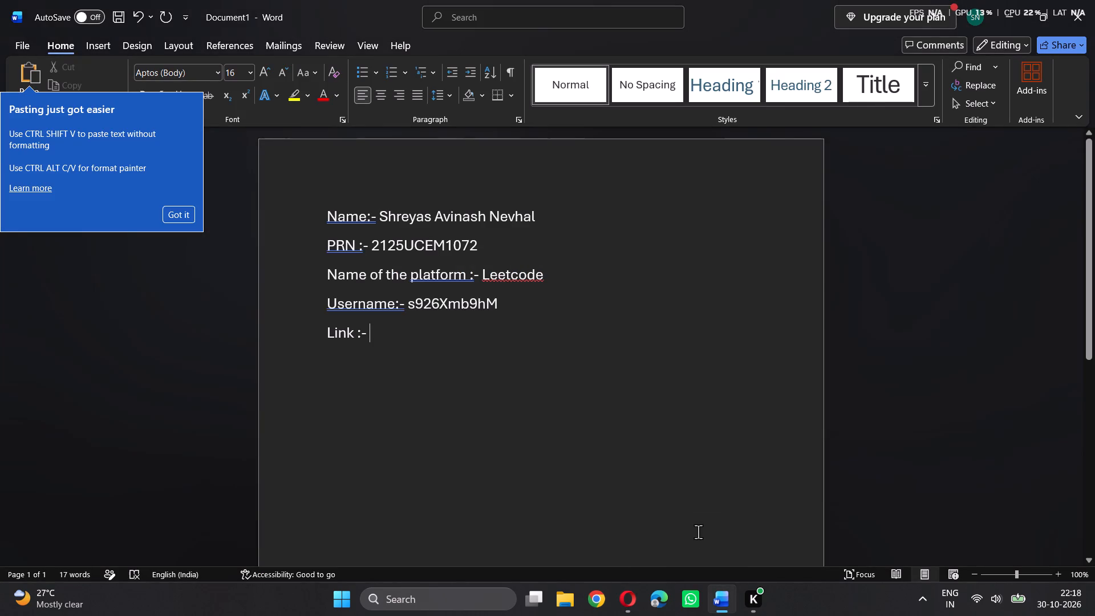
key(ctrl+v)
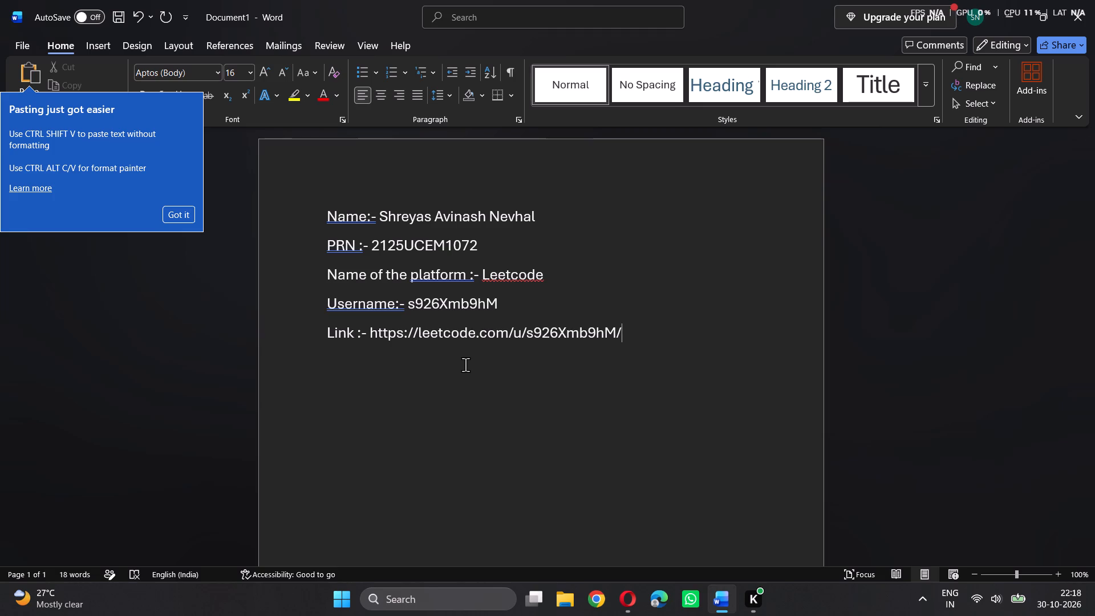
key(Return)
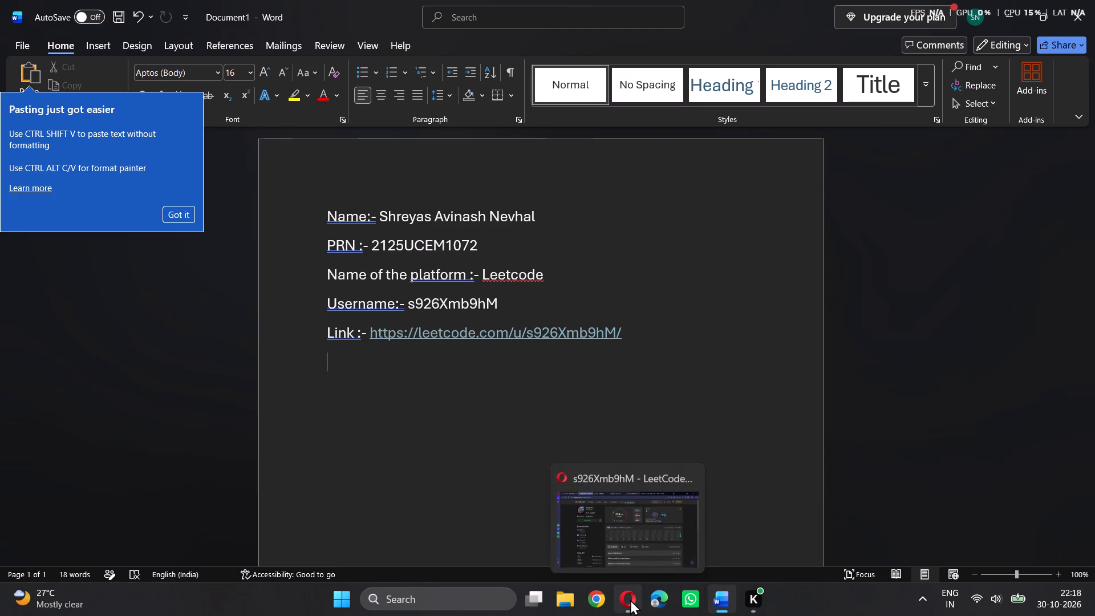
Switch to Opera and capture a rectangular screenshot of the LeetCode profile page content, without the browser's tabs and sidebar.
click(641, 565)
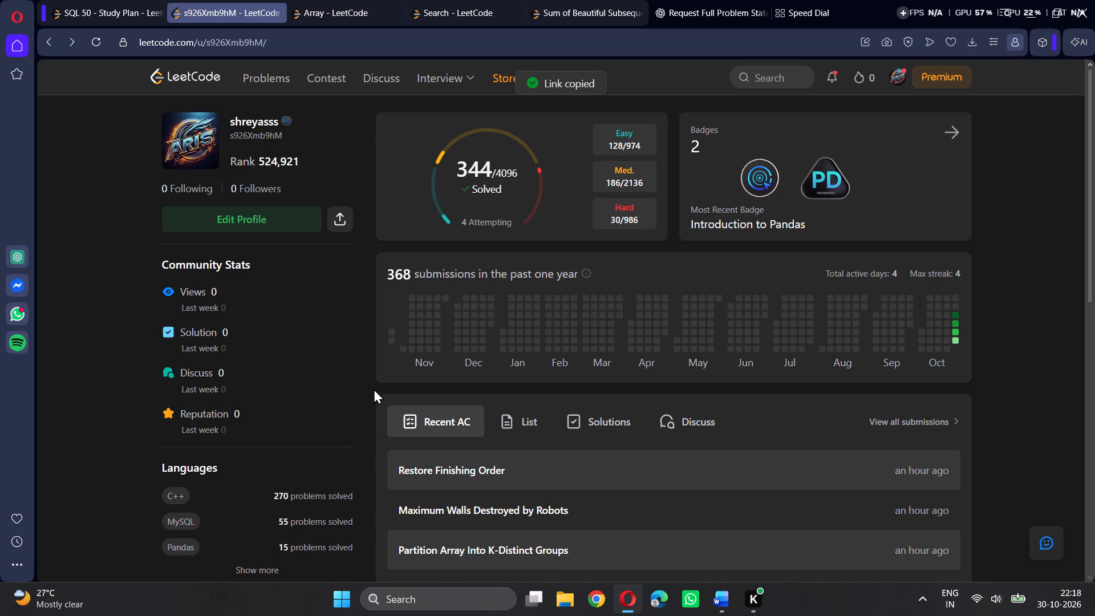
key(shift+super+s)
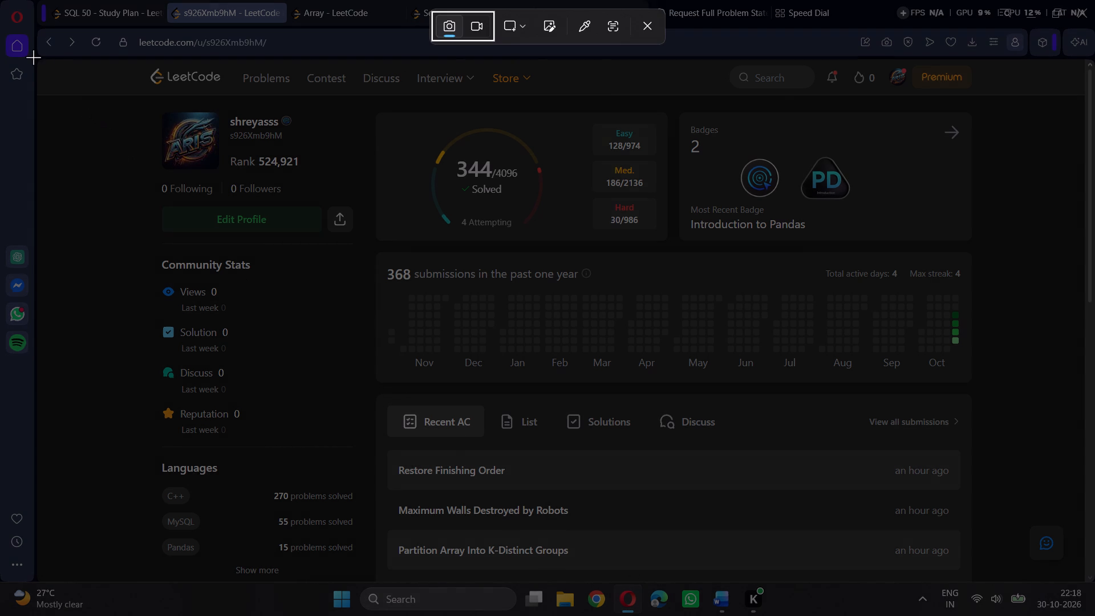
drag(33, 57, 982, 476)
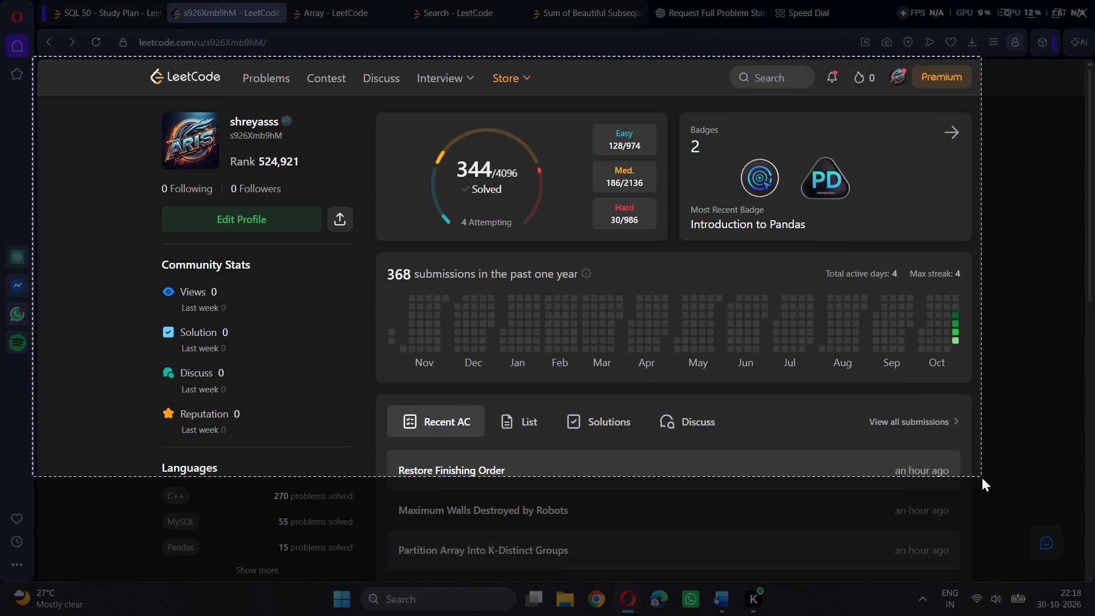
drag(982, 476, 1023, 577)
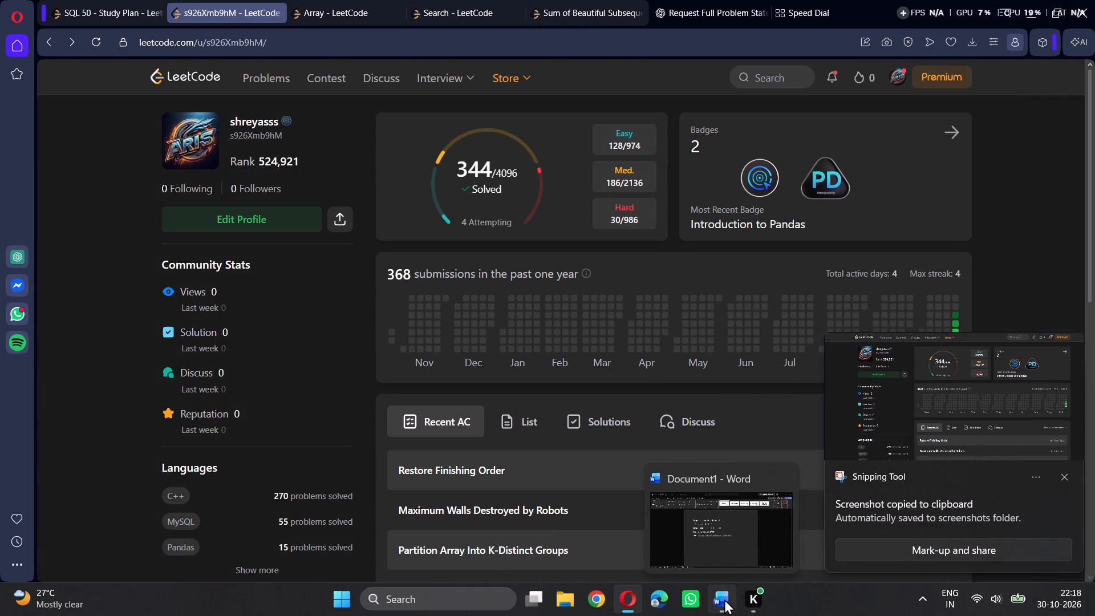
click(751, 546)
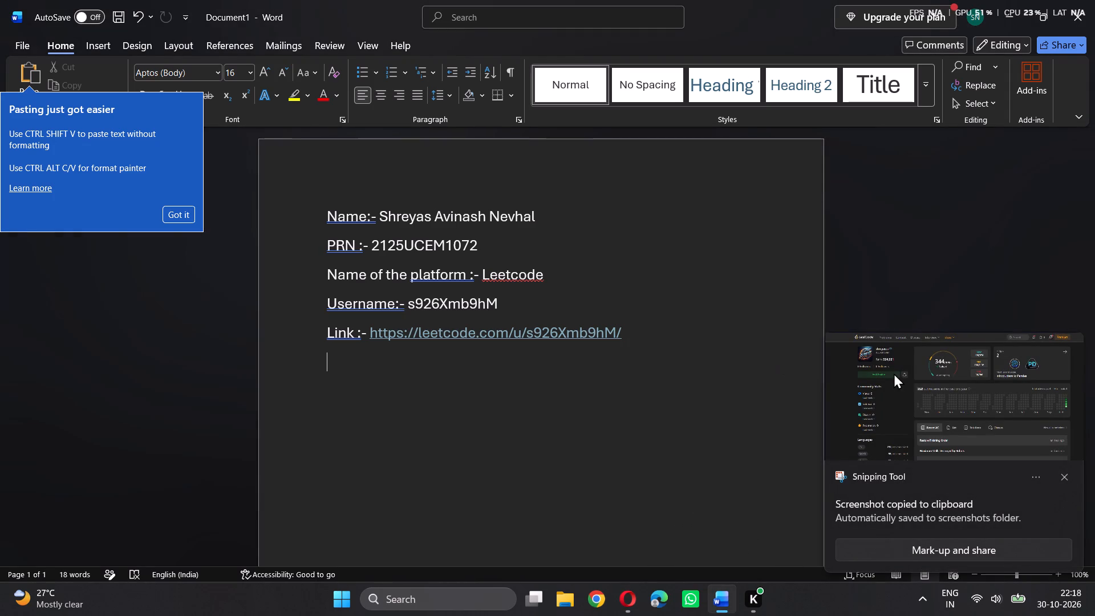
click(1061, 475)
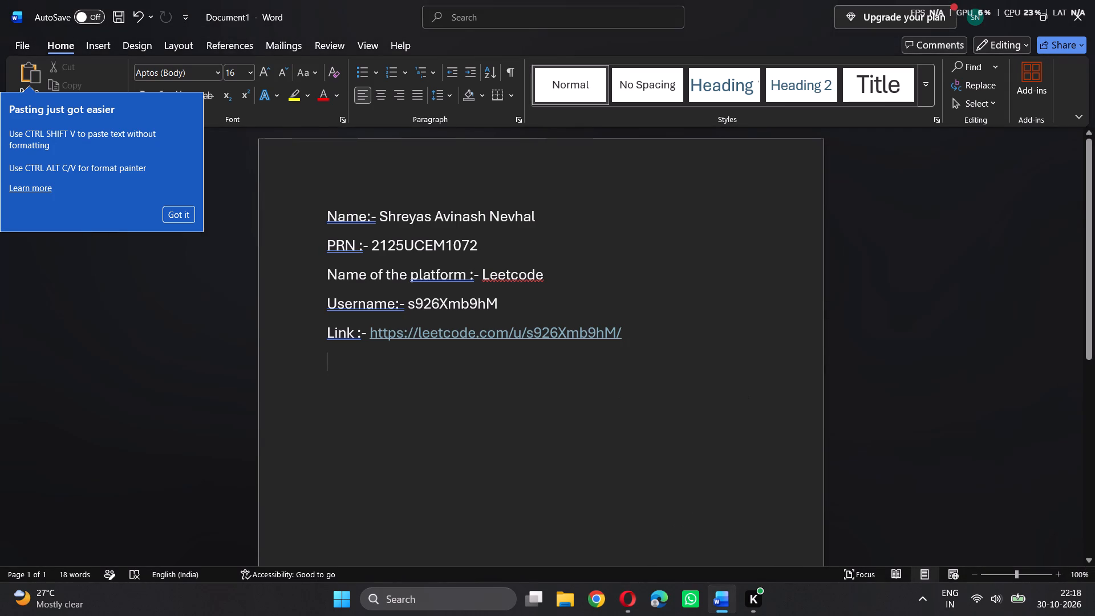
click(177, 216)
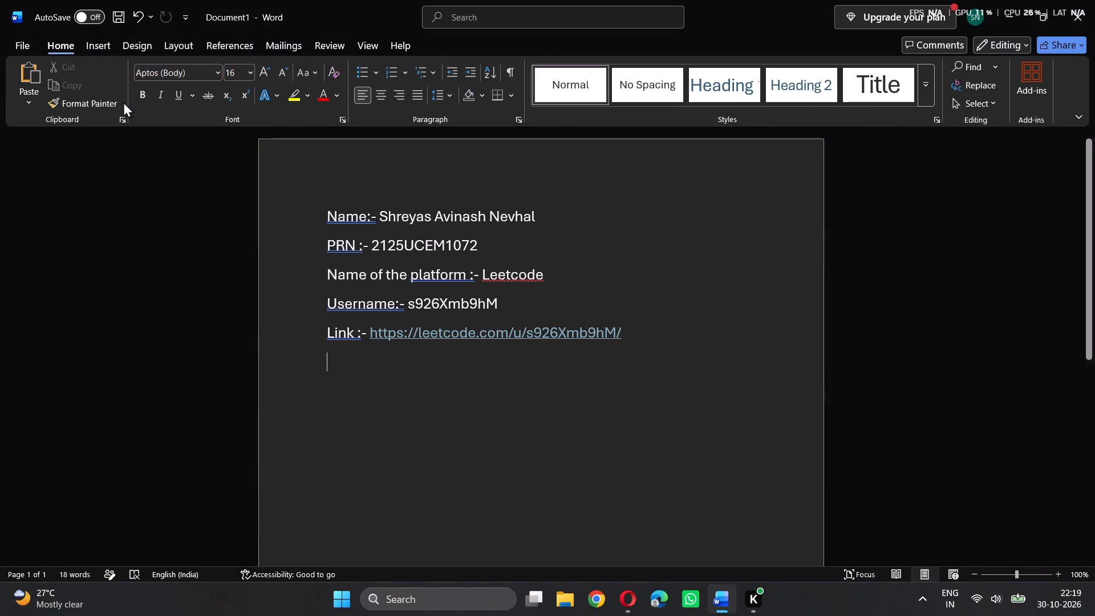
click(98, 44)
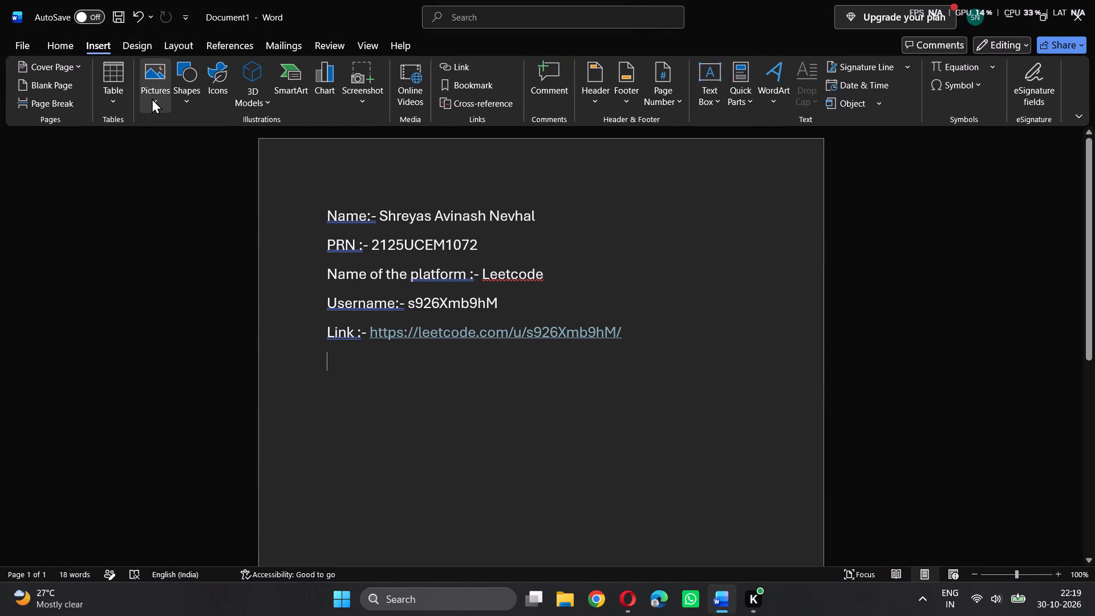
click(152, 98)
click(182, 141)
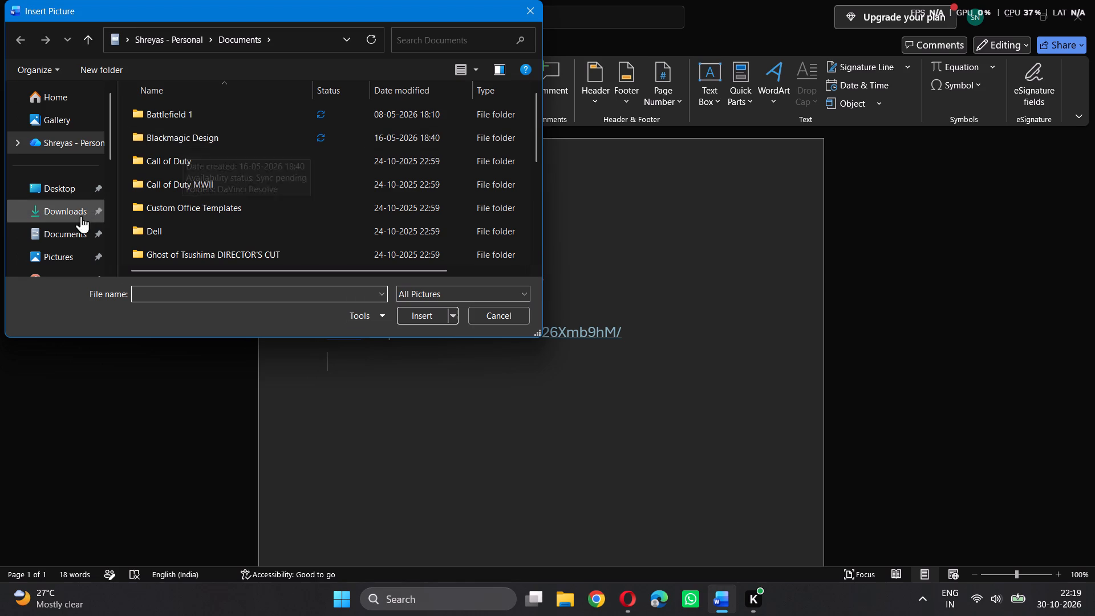
click(69, 249)
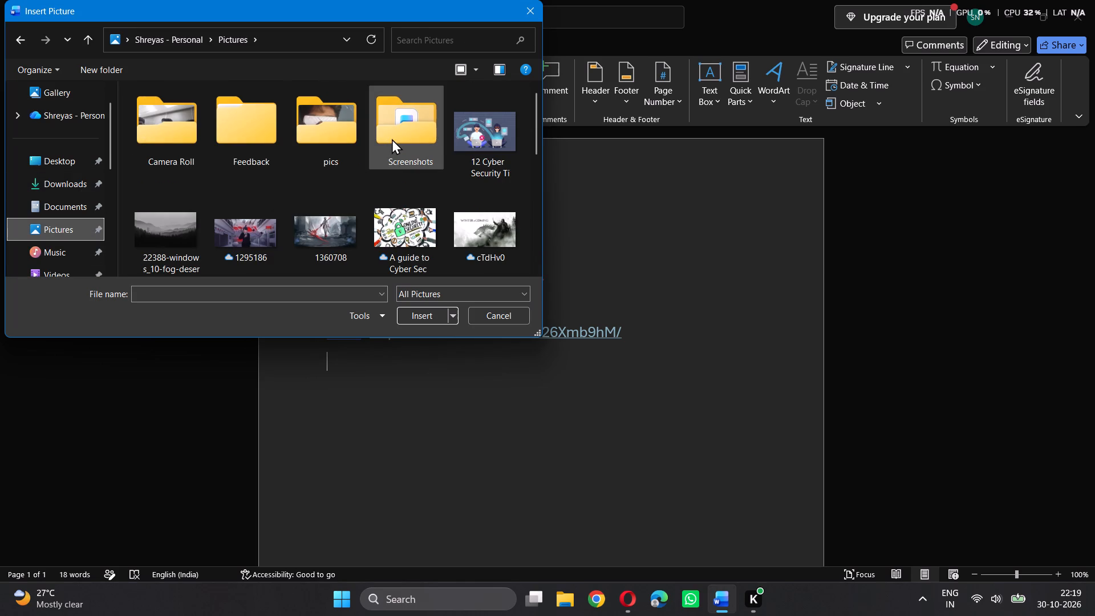
double_click(392, 139)
scroll(271, 163, down, 10)
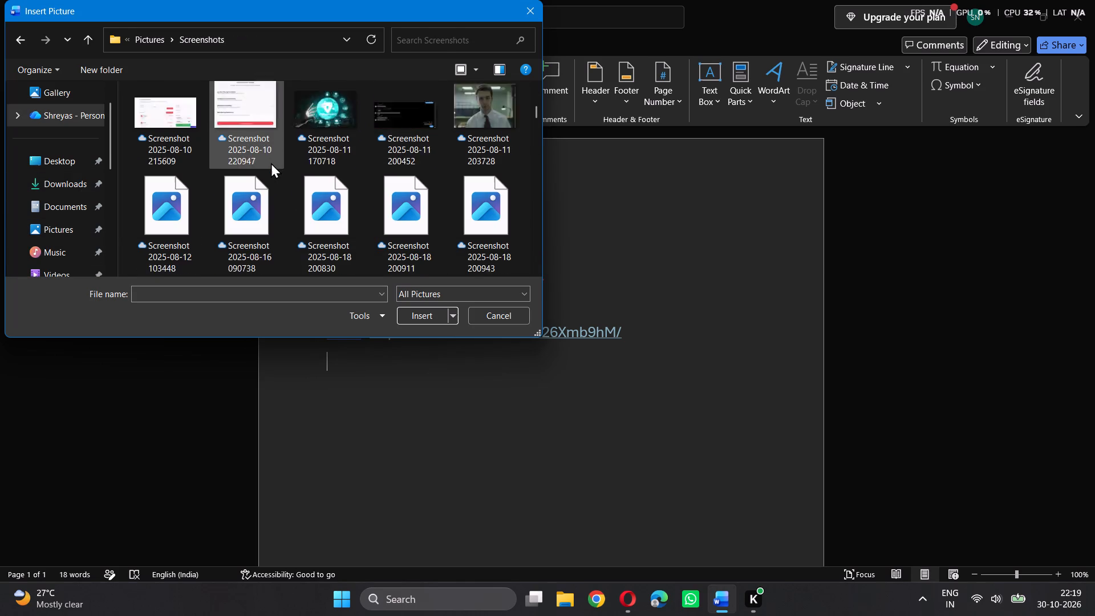
scroll(271, 163, down, 19)
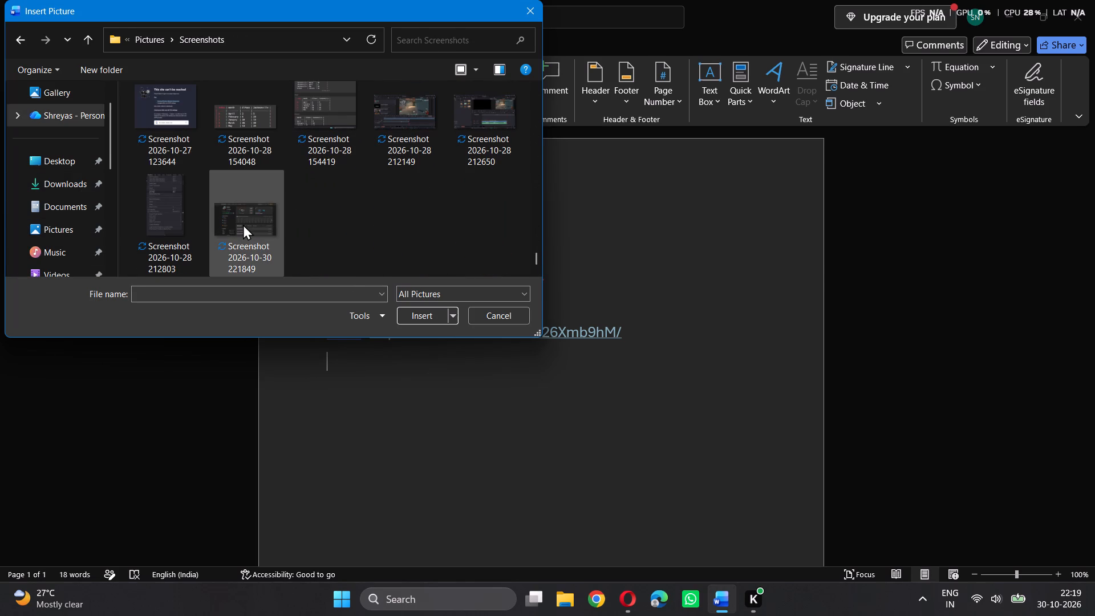
double_click(243, 224)
scroll(261, 314, down, 1)
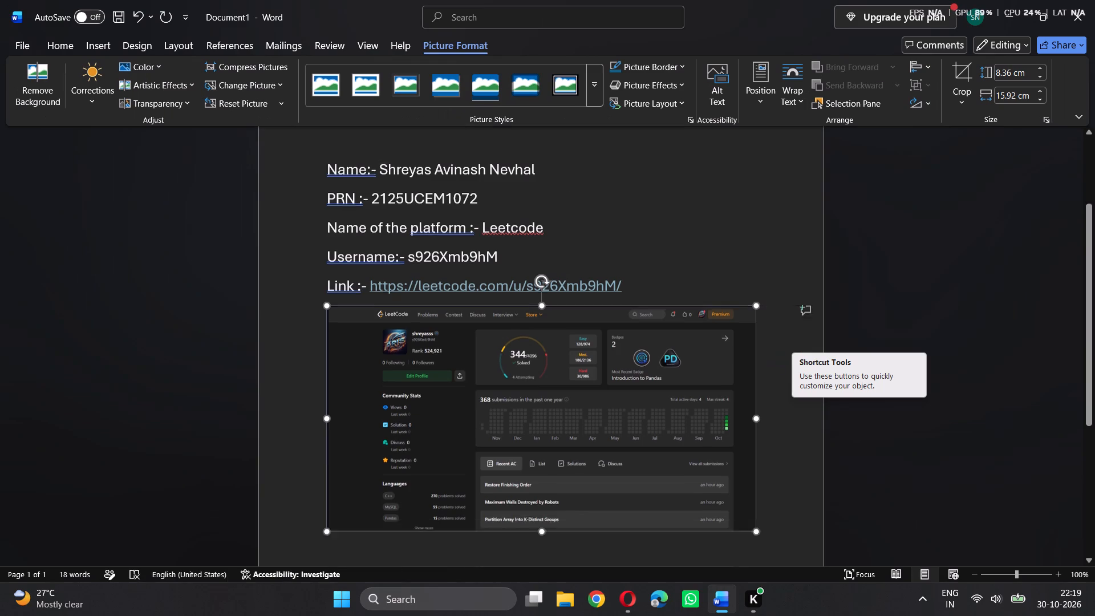
Move the LeetCode profile picture down one line, leaving an empty line beneath the link line.
scroll(261, 314, down, 1)
scroll(261, 314, up, 2)
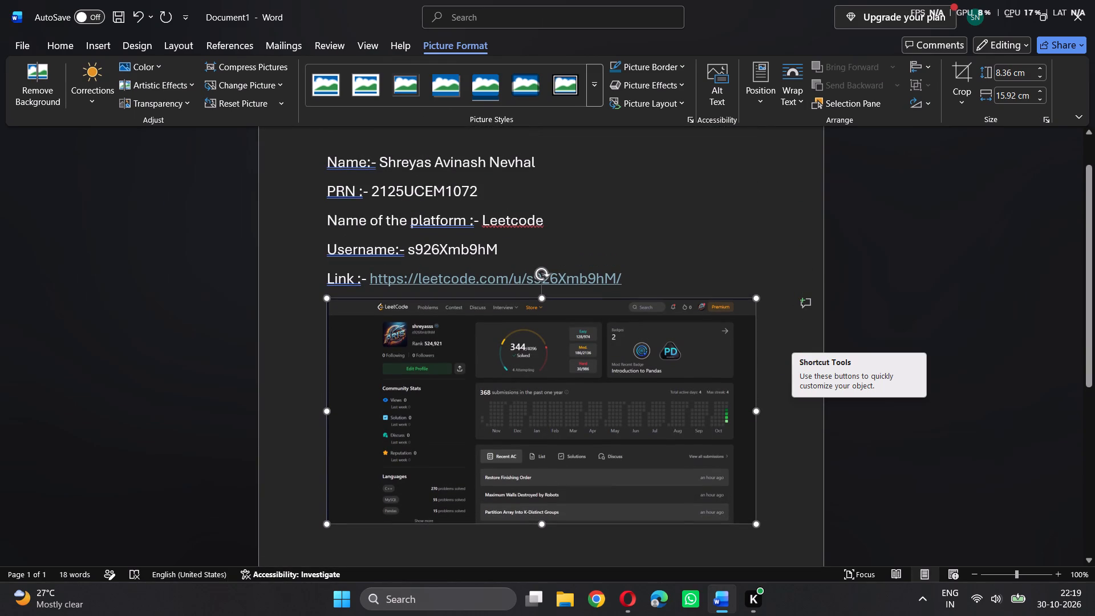
drag(410, 301, 412, 330)
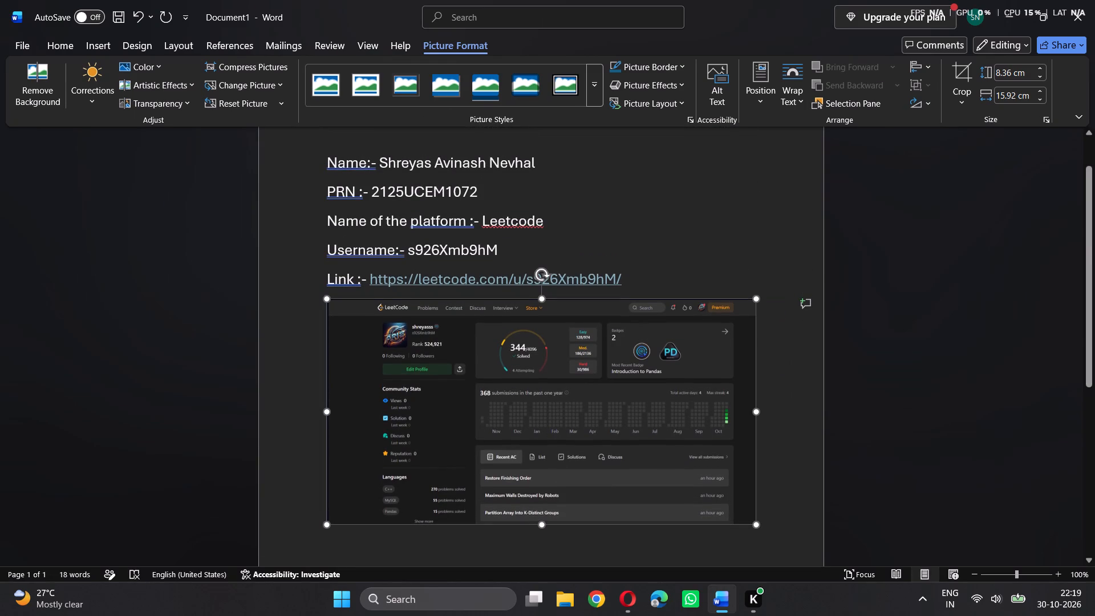
scroll(240, 352, down, 1)
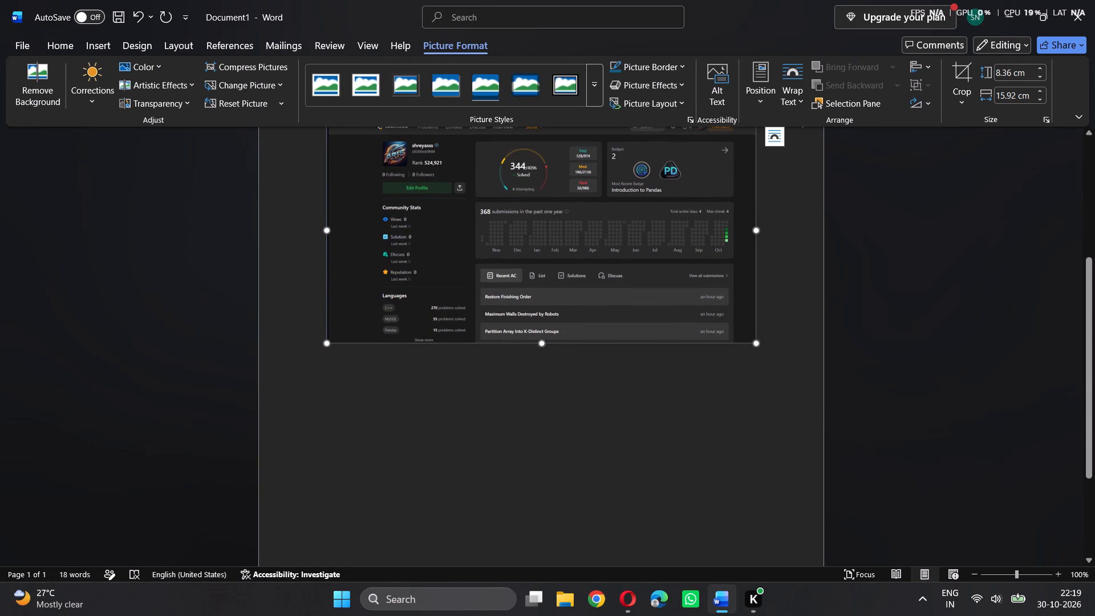
drag(395, 343, 398, 375)
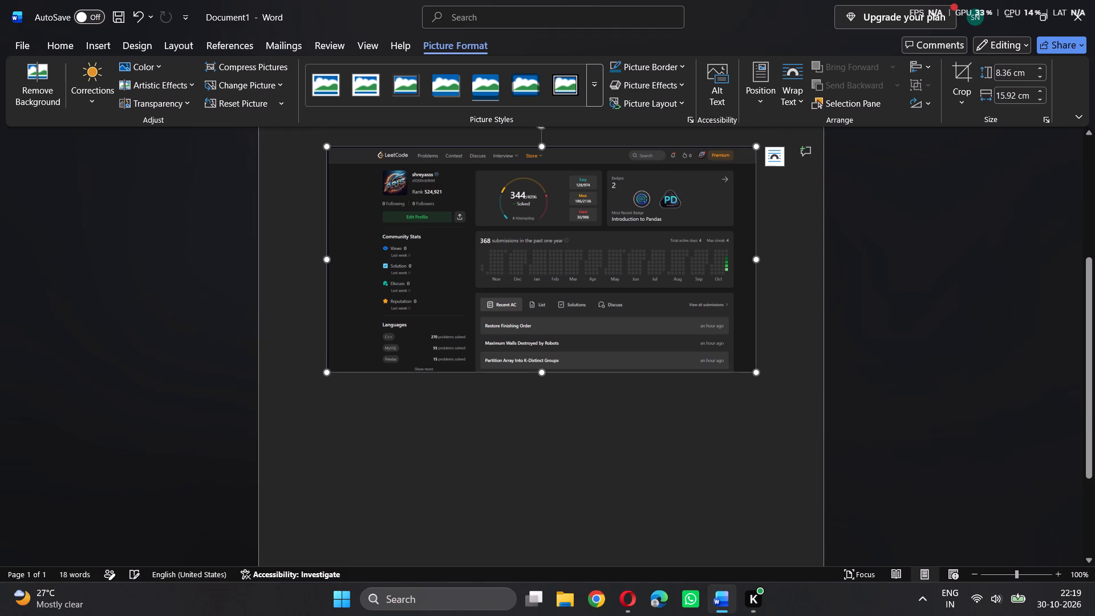
Enter the caption "Ss of profile with badges:-" on the empty line between the link and the profile picture.
scroll(250, 322, up, 2)
click(334, 359)
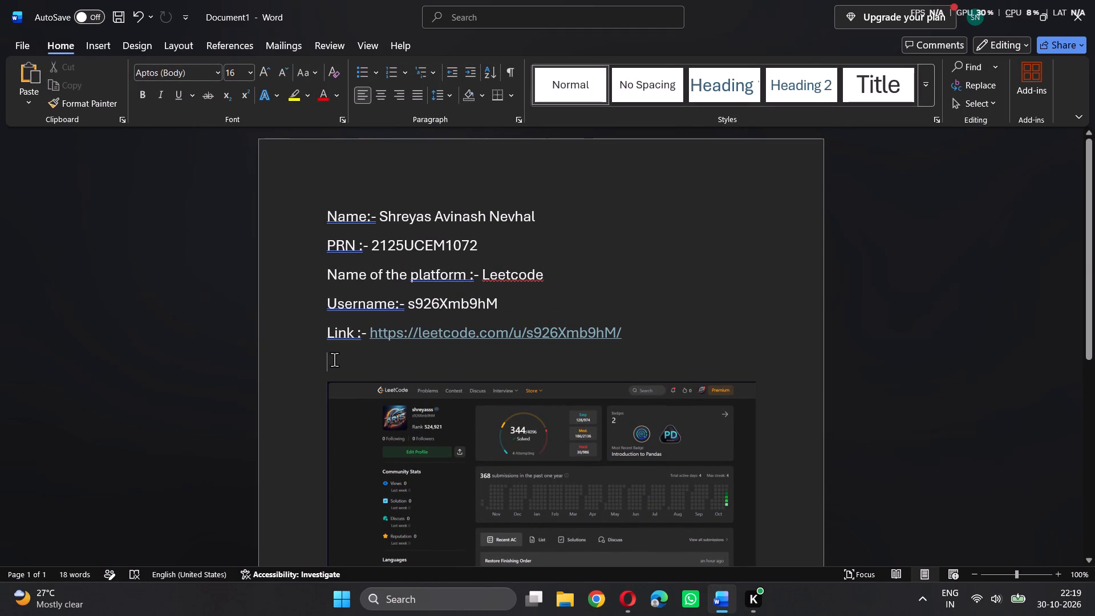
text(SS)
key(BackSpace)
key(s)
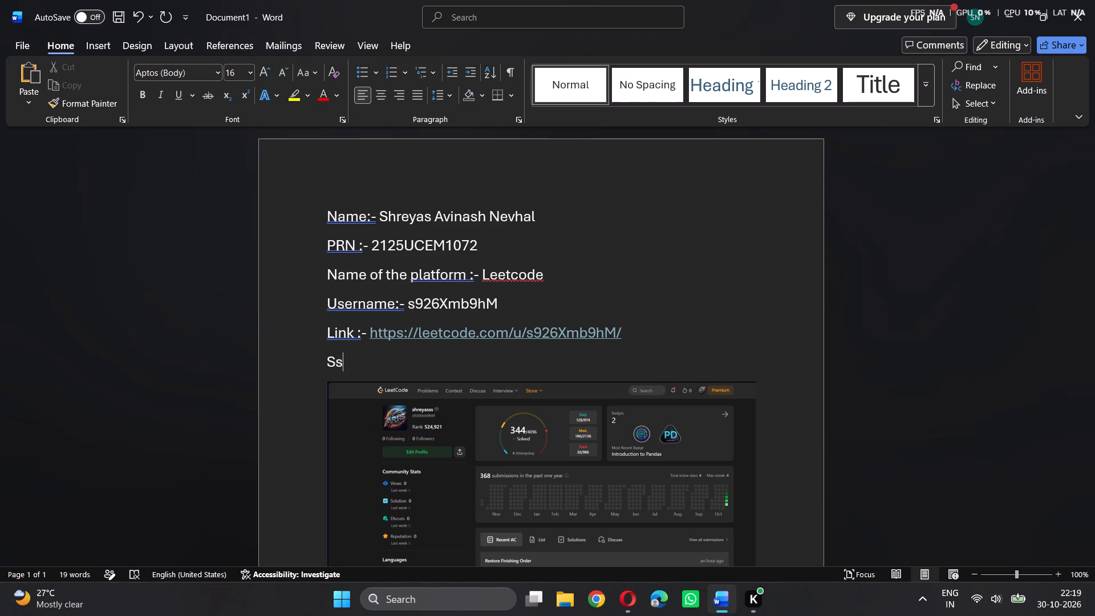
key(space)
text(of)
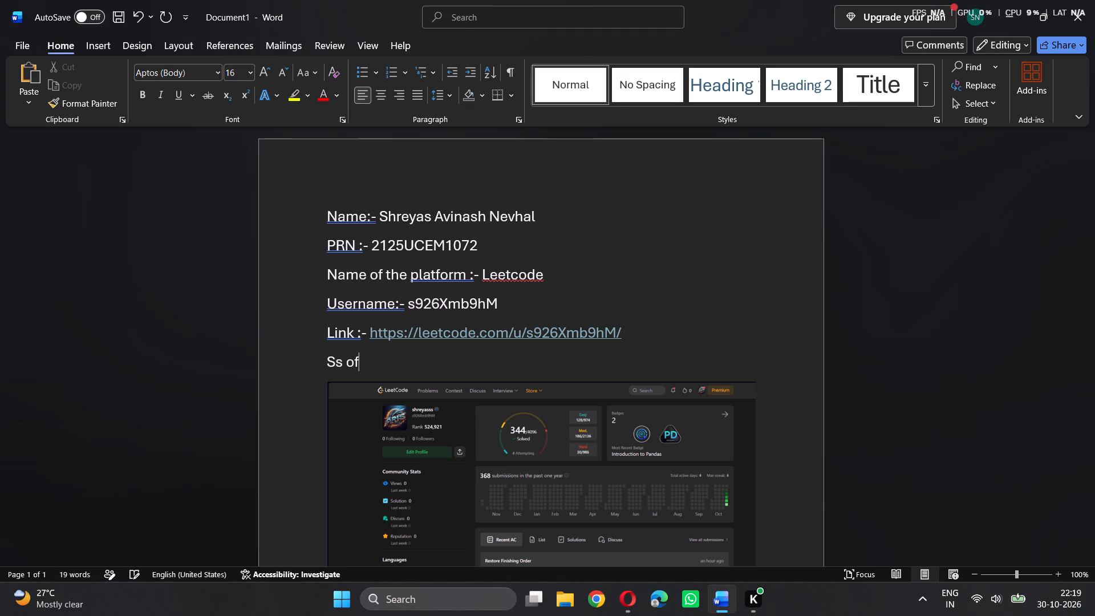
key(space)
text(pro)
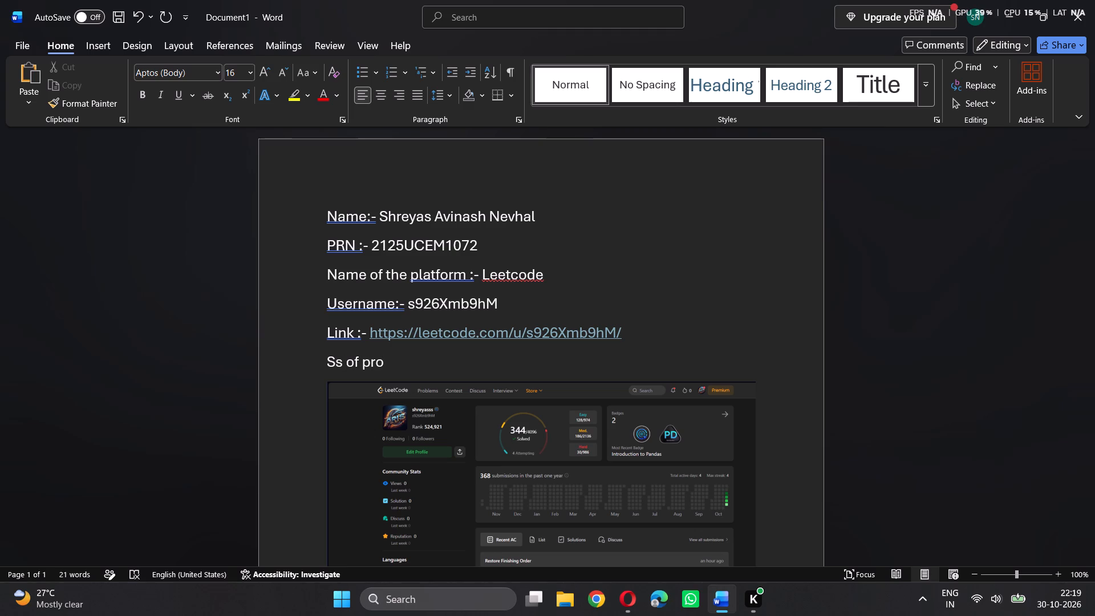
text(file)
key(space)
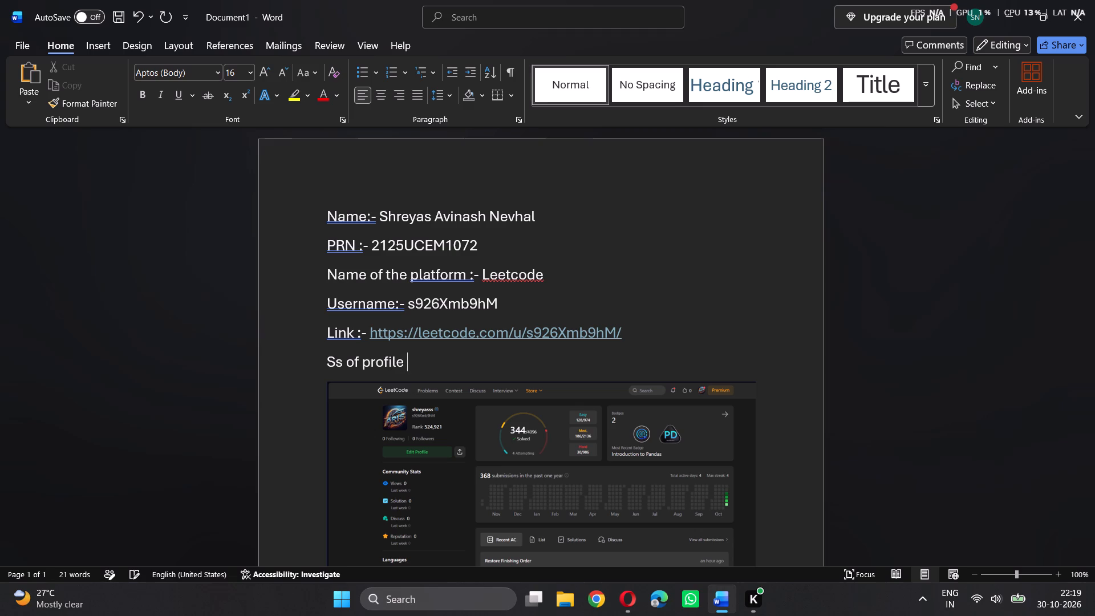
text(with bad)
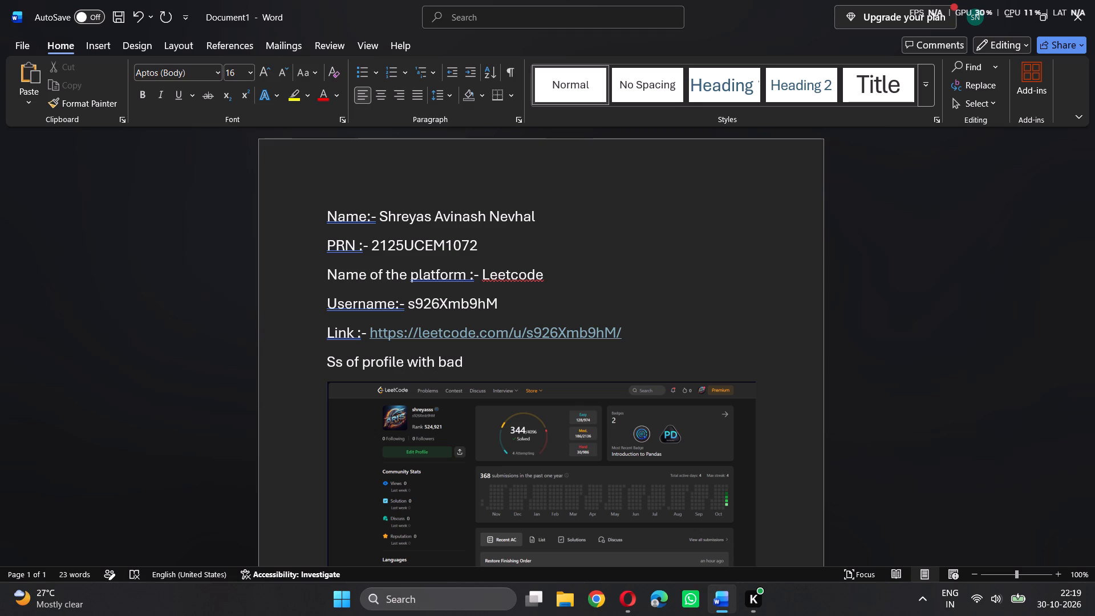
text(ges)
text(:-)
key(space)
Add a line break at the profile picture and move the picture directly beneath the caption, leaving an empty line below it for more content.
scroll(222, 363, down, 2)
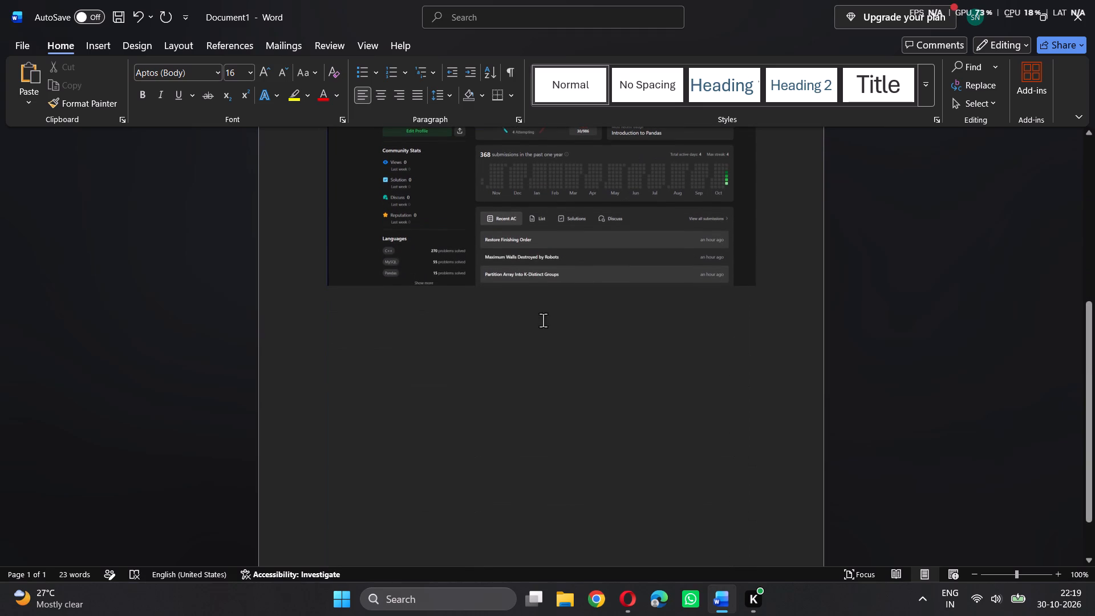
click(386, 349)
click(360, 417)
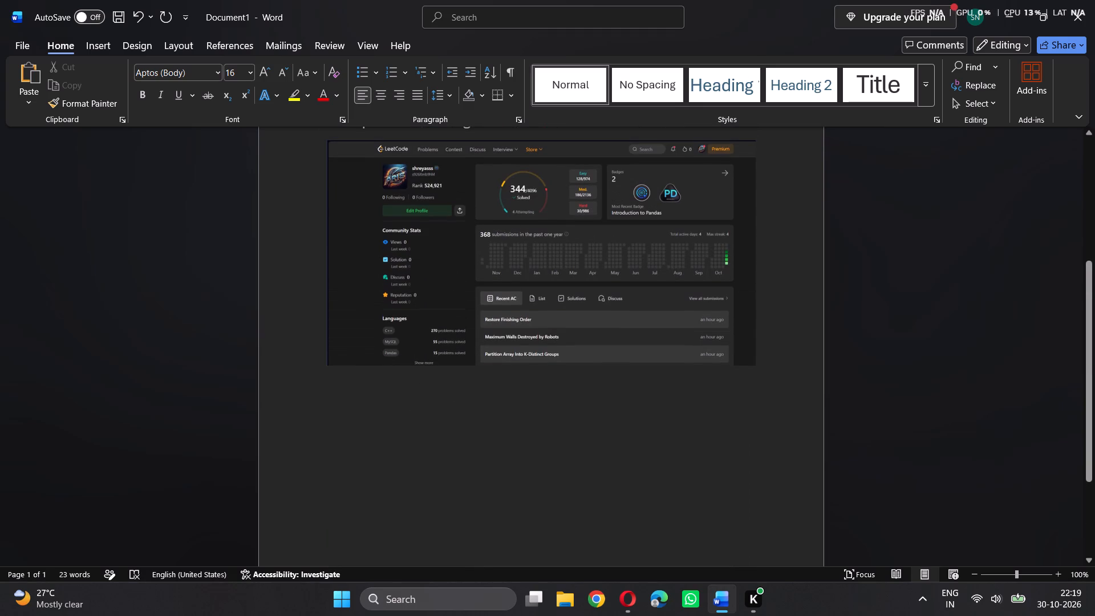
key(Return)
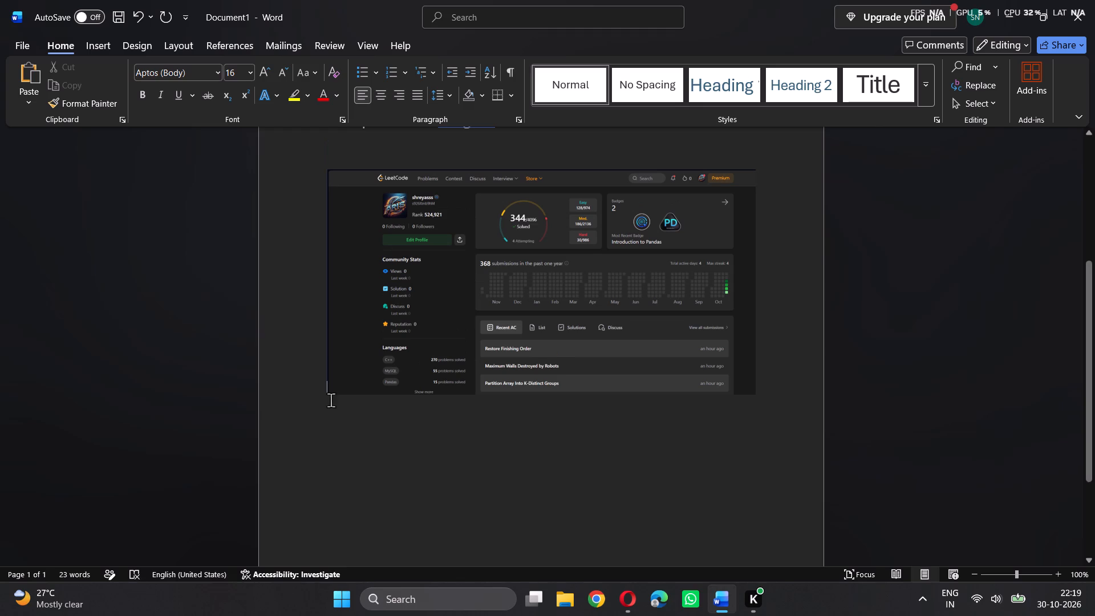
scroll(182, 378, up, 1)
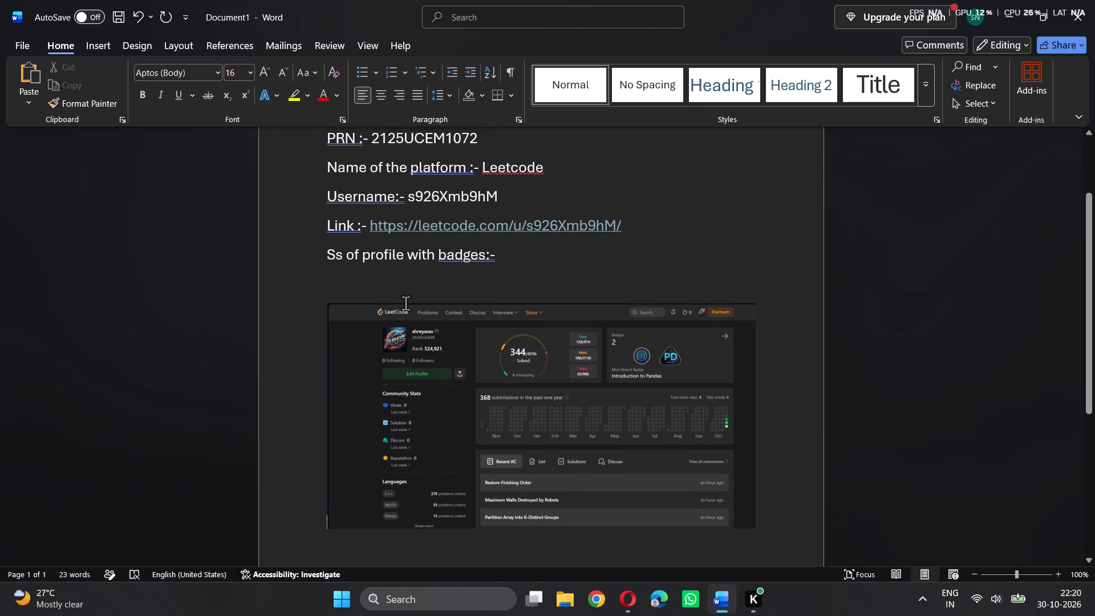
drag(404, 304, 402, 289)
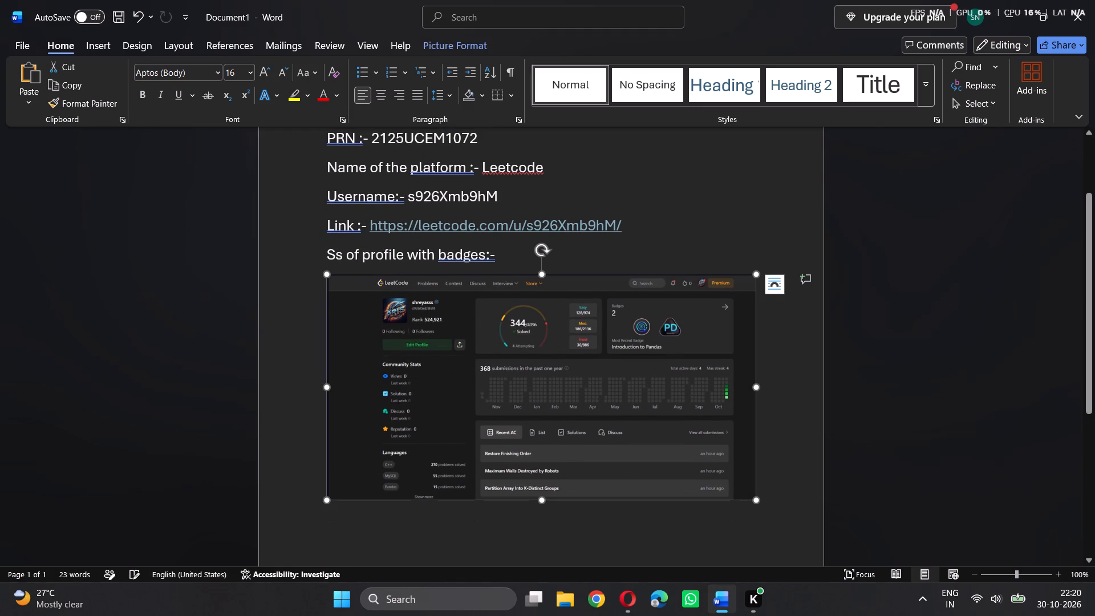
scroll(166, 339, down, 1)
click(166, 339)
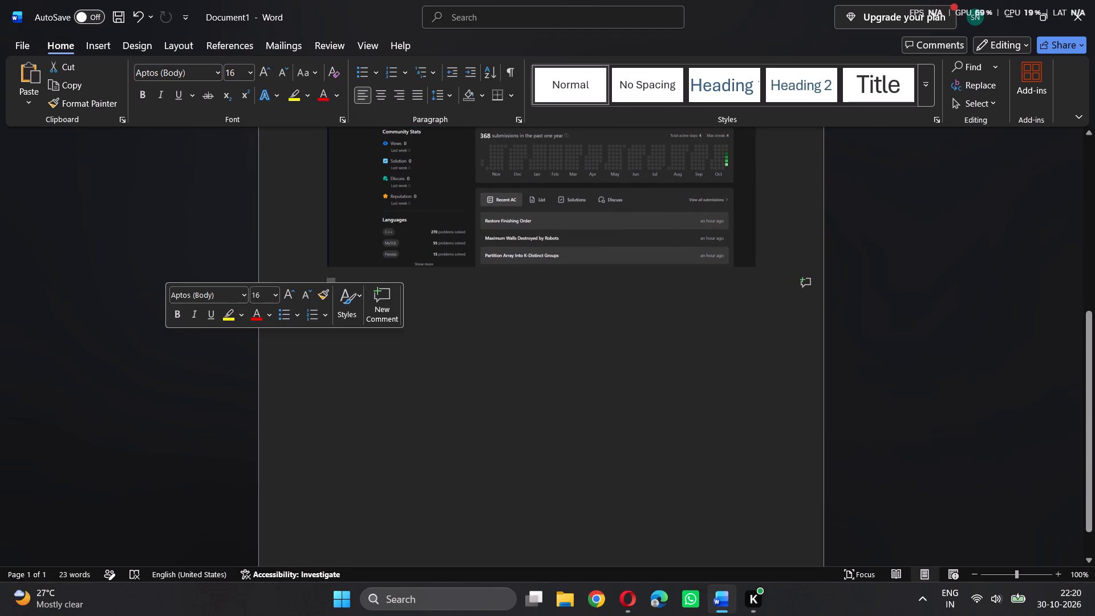
click(464, 420)
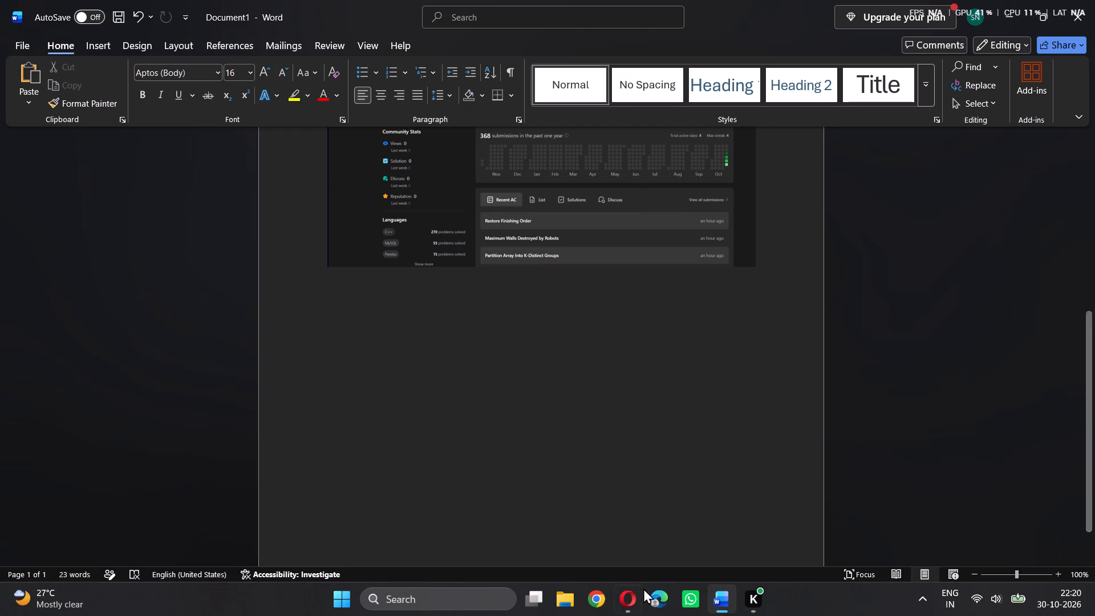
Switch to Opera, open the LeetCode 75 badge from the profile, generate its congratulations image and copy that image.
click(622, 597)
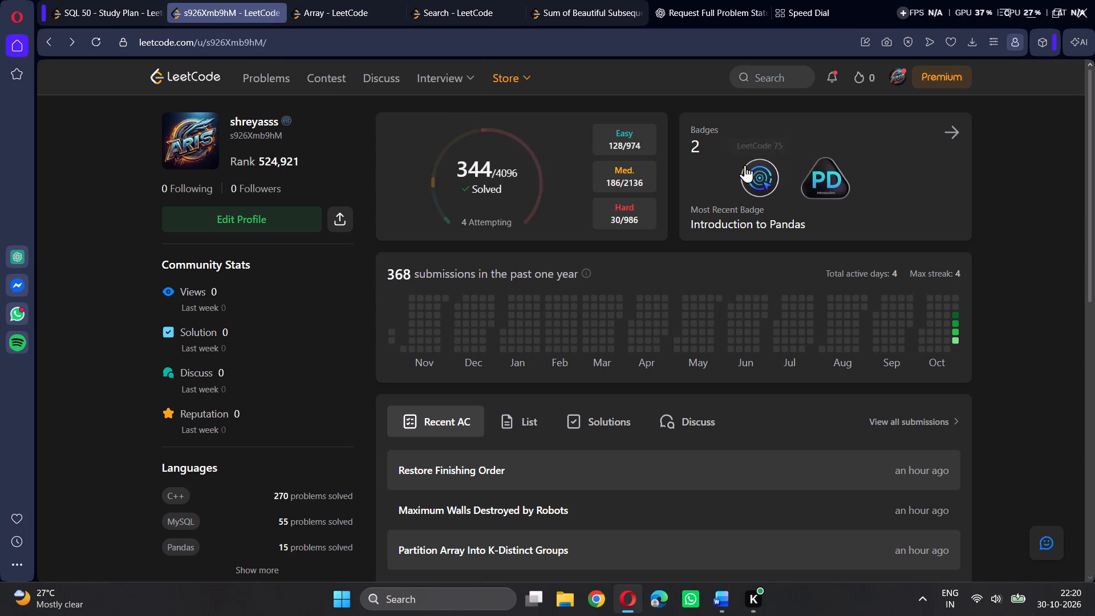
click(760, 175)
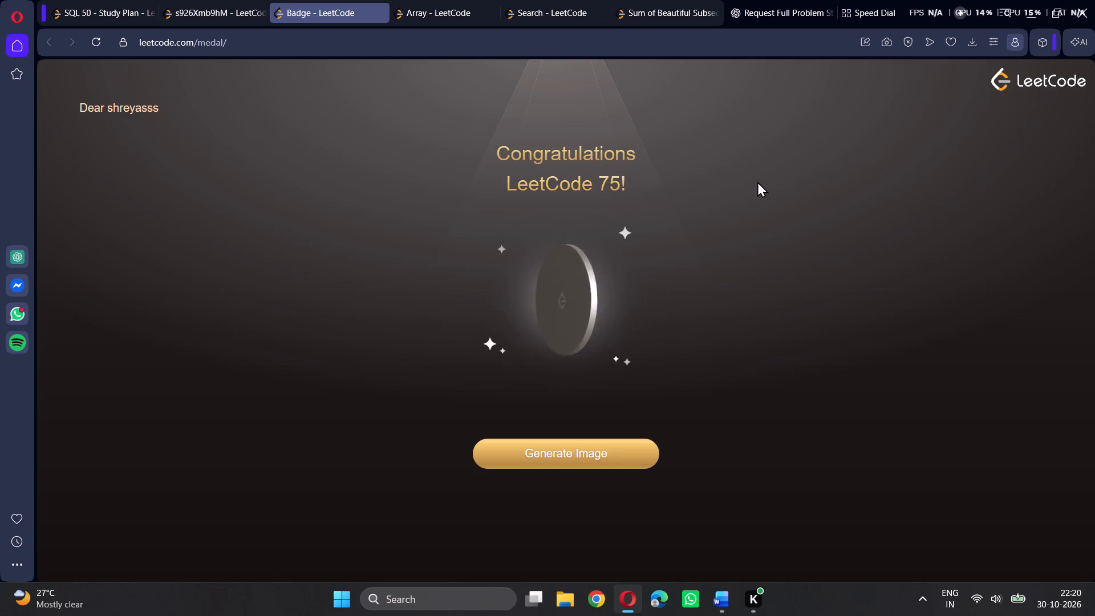
click(561, 449)
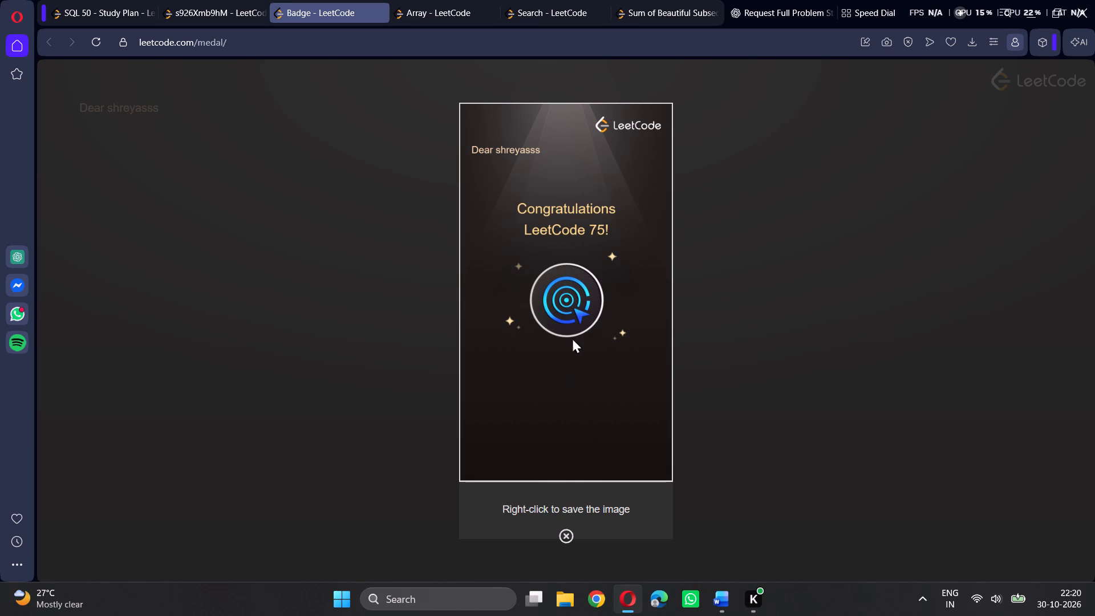
right_click(574, 311)
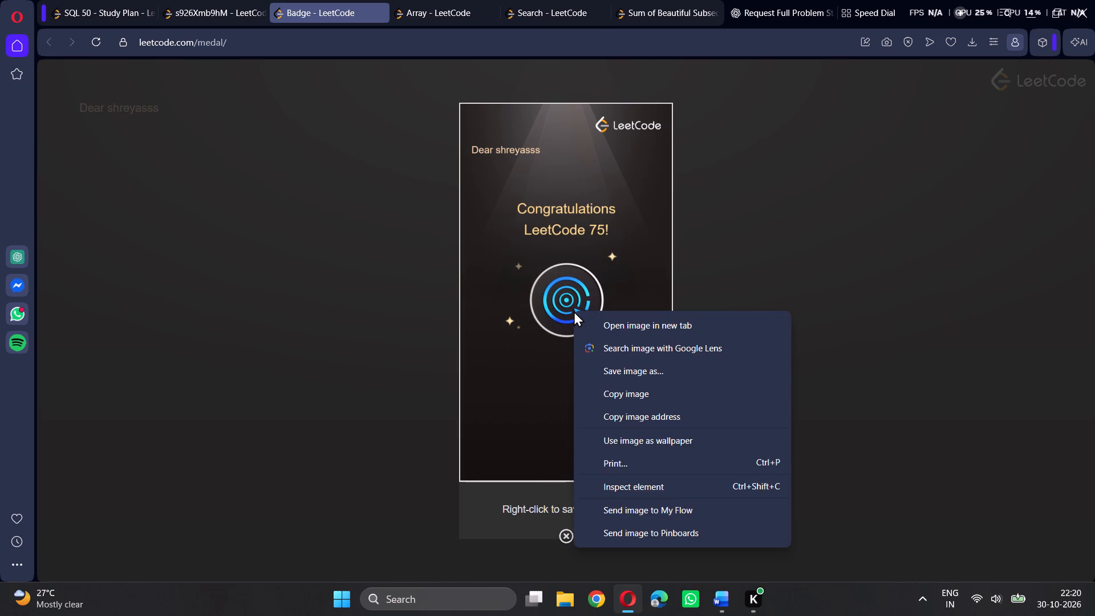
click(621, 403)
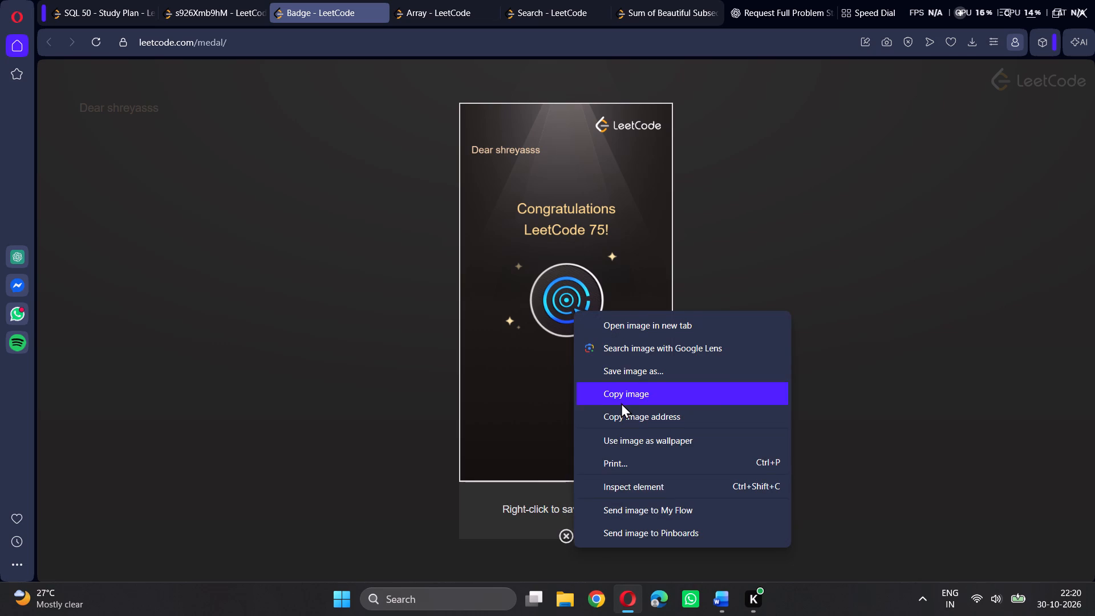
Return to Document1 in Word, paste the LeetCode 75 badge image below the profile picture and check its placement.
click(720, 590)
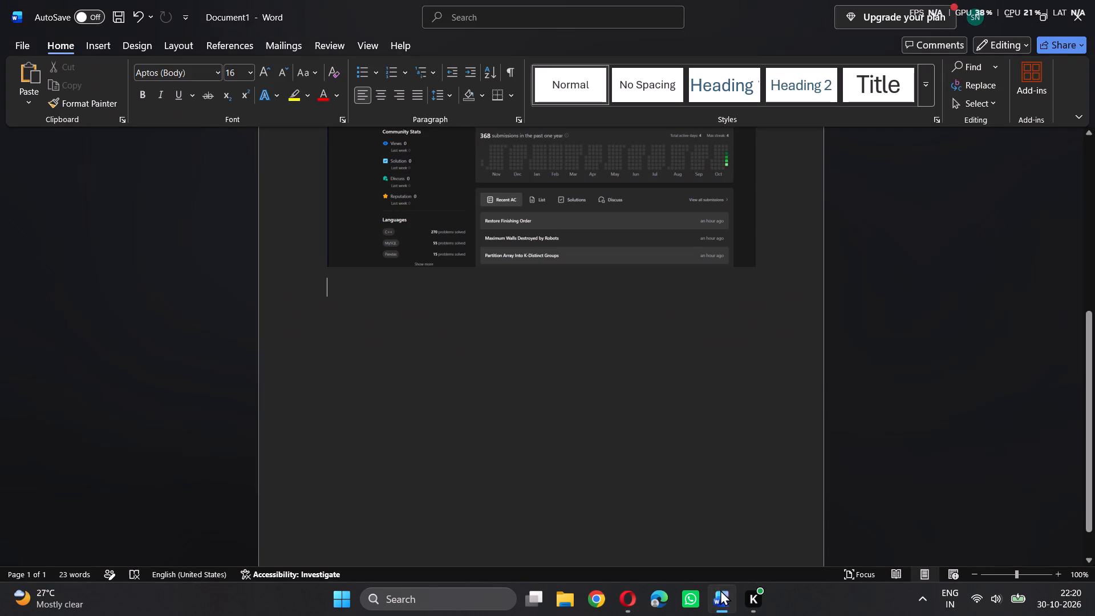
key(ctrl+v)
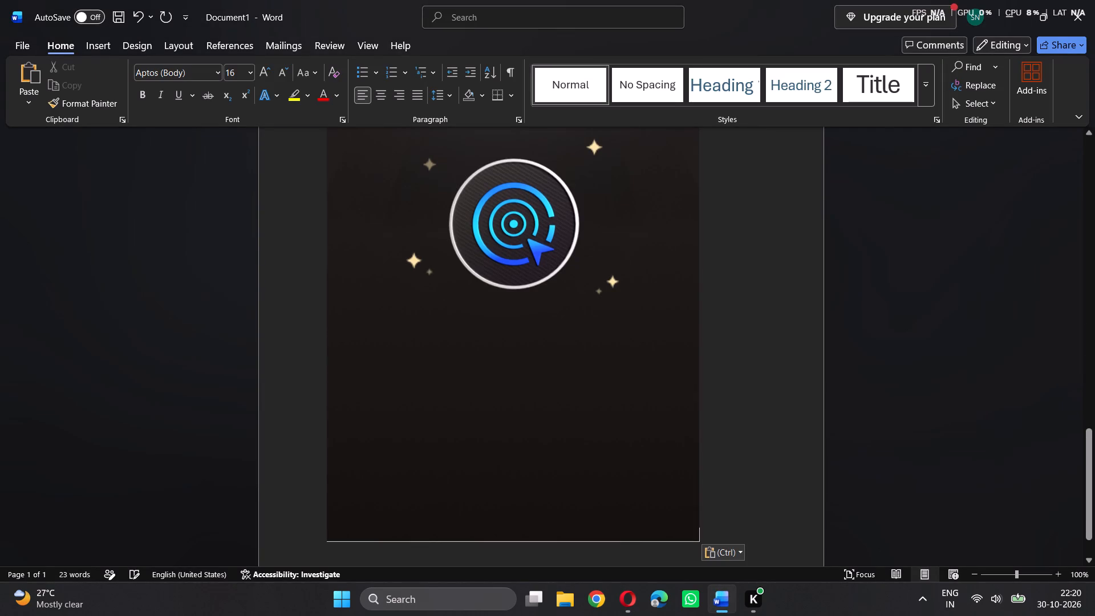
scroll(245, 314, up, 3)
scroll(245, 314, down, 1)
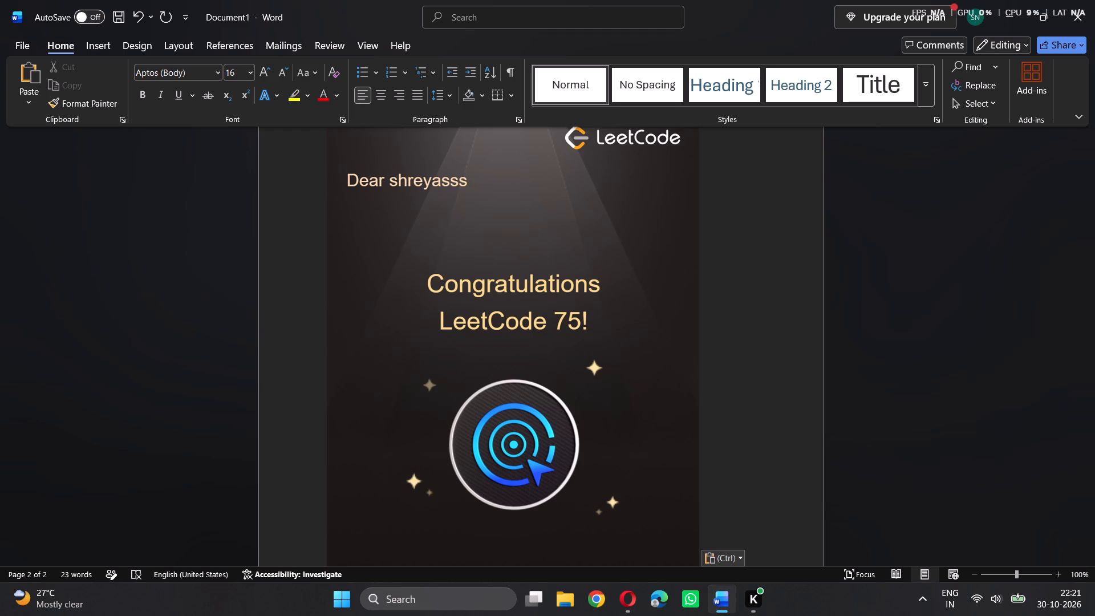
scroll(245, 314, down, 4)
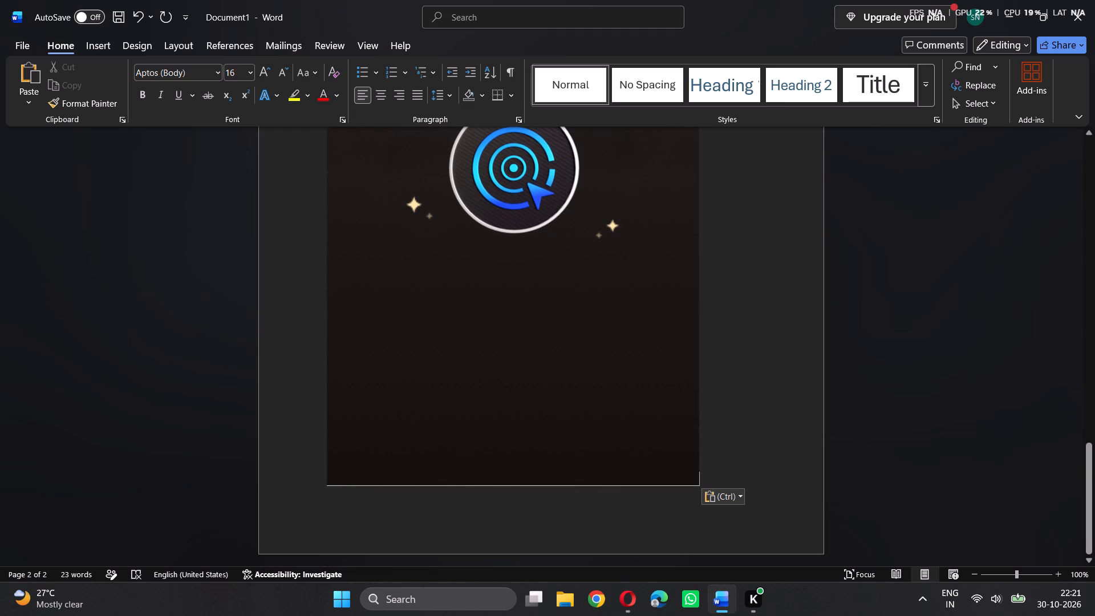
Switch back to Opera and close the generated LeetCode 75 badge image.
click(623, 591)
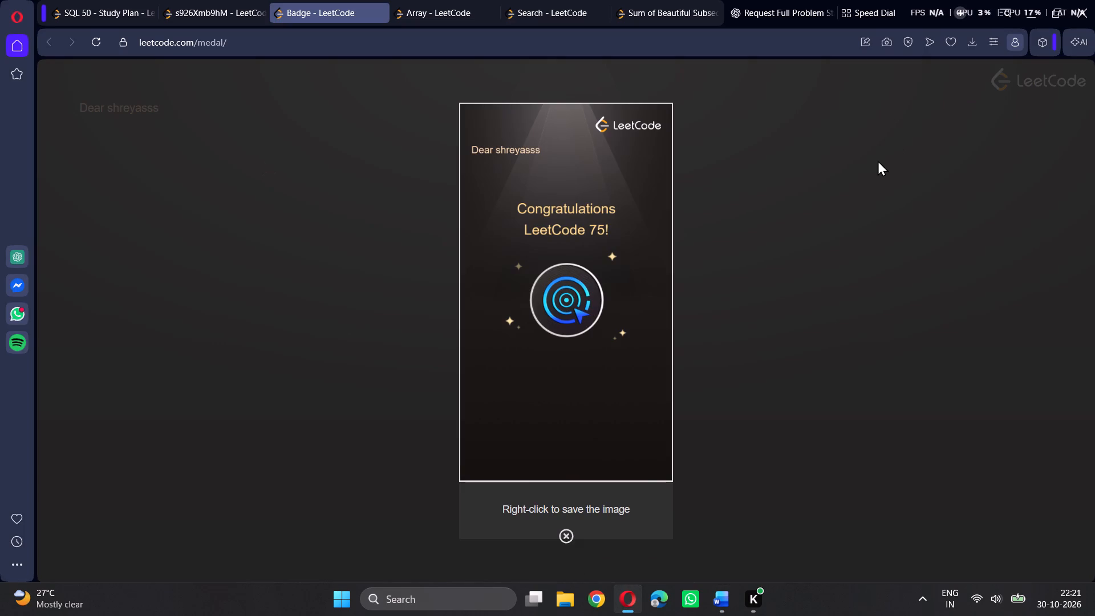
click(872, 165)
click(562, 536)
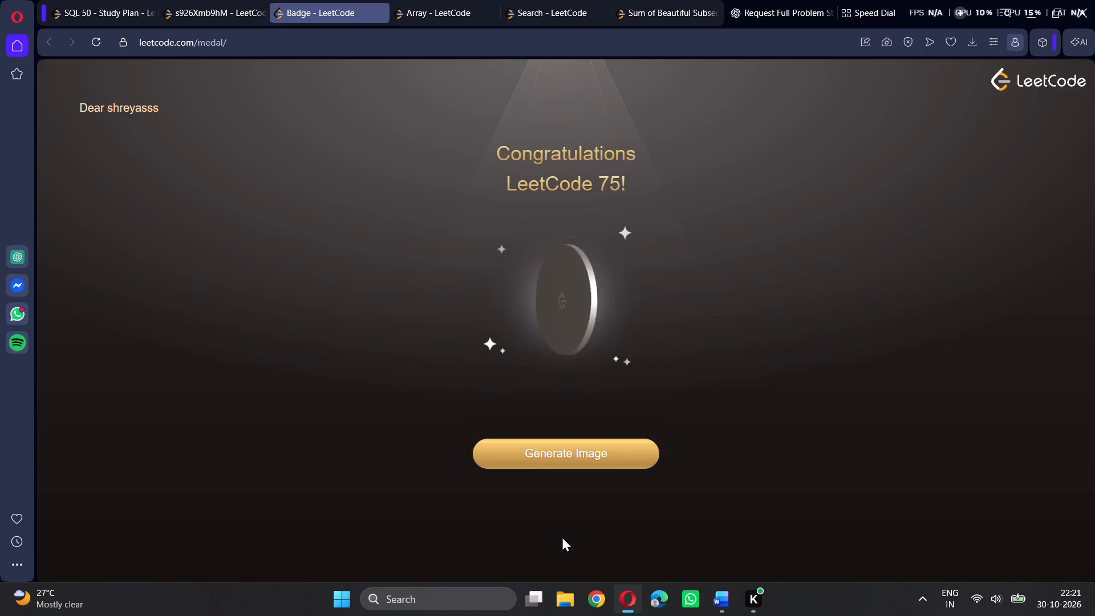
From the LeetCode profile tab, go to the LeetCode 75 study plan and open its problem "Merge Strings Alternately".
click(204, 9)
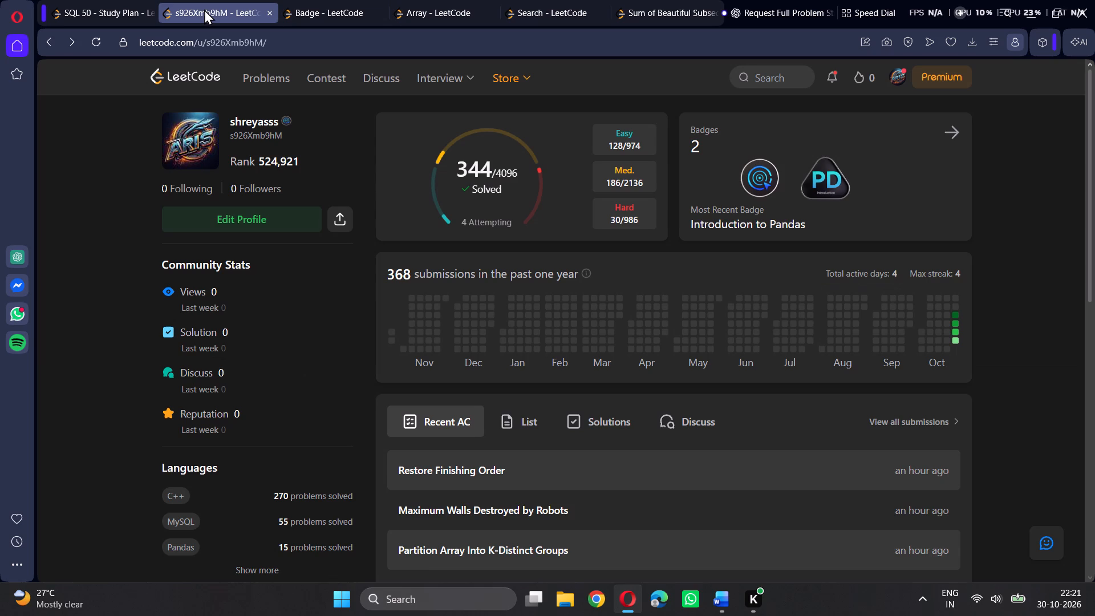
click(275, 82)
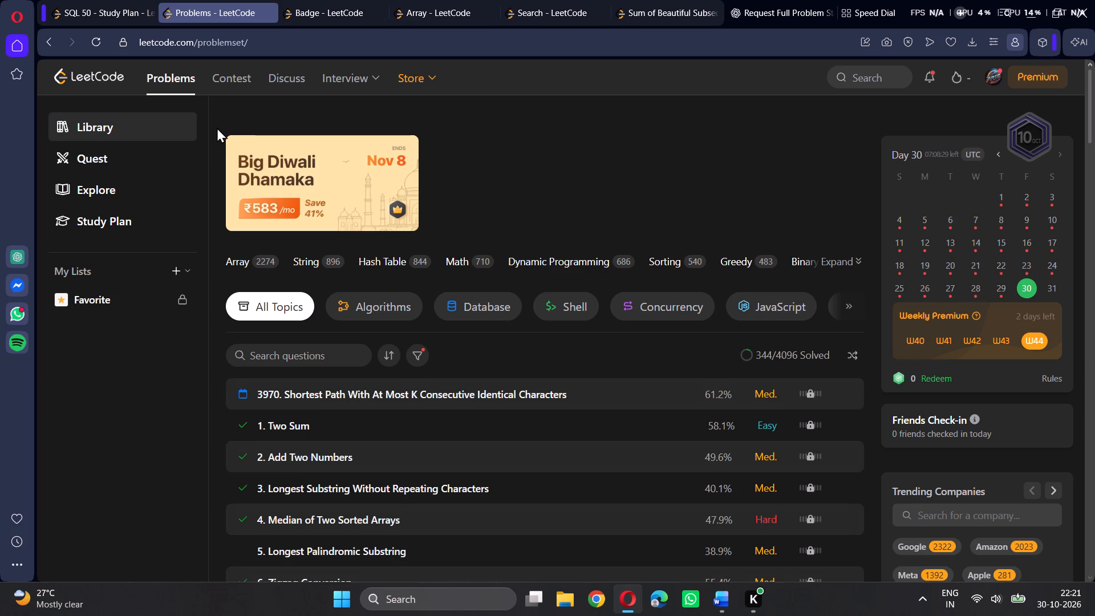
click(125, 233)
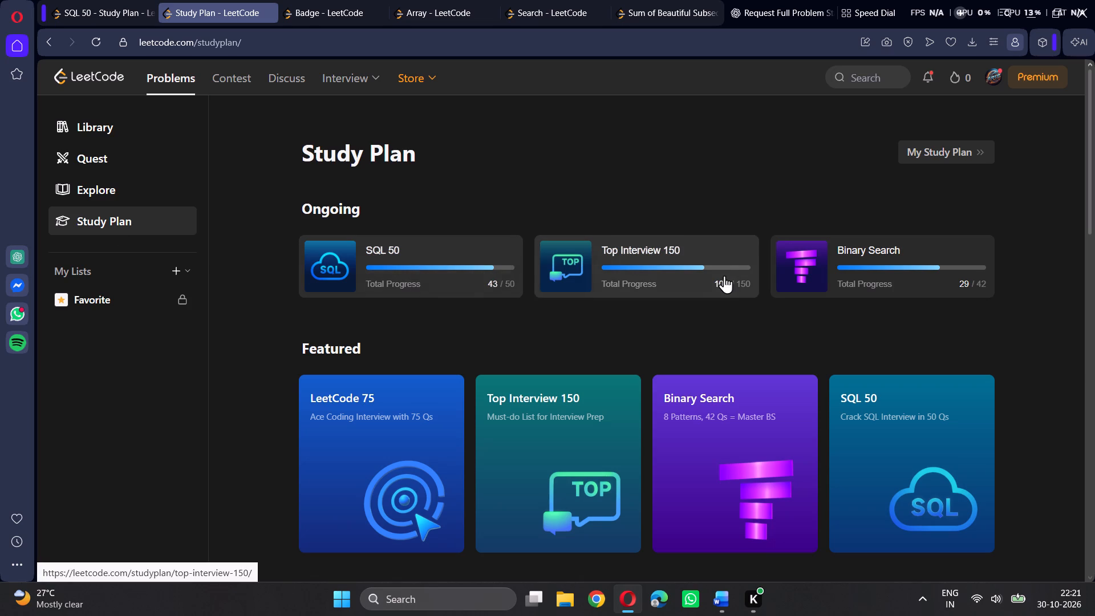
scroll(566, 286, down, 1)
click(356, 287)
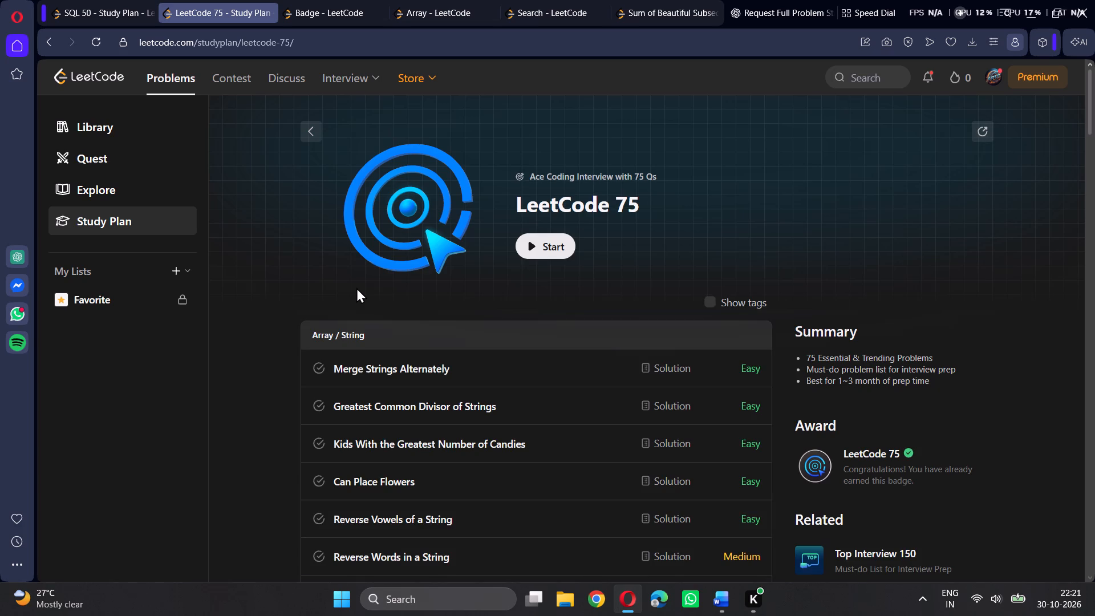
click(346, 371)
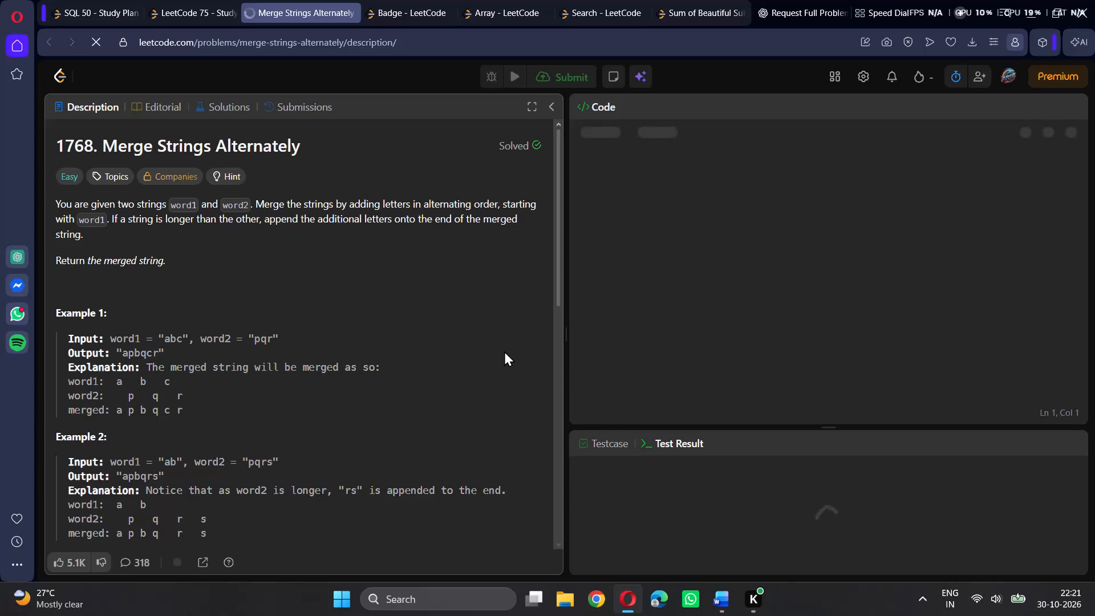
Like the problem "Merge Strings Alternately" and capture a screenshot of its full page, including the description and solution code.
click(79, 561)
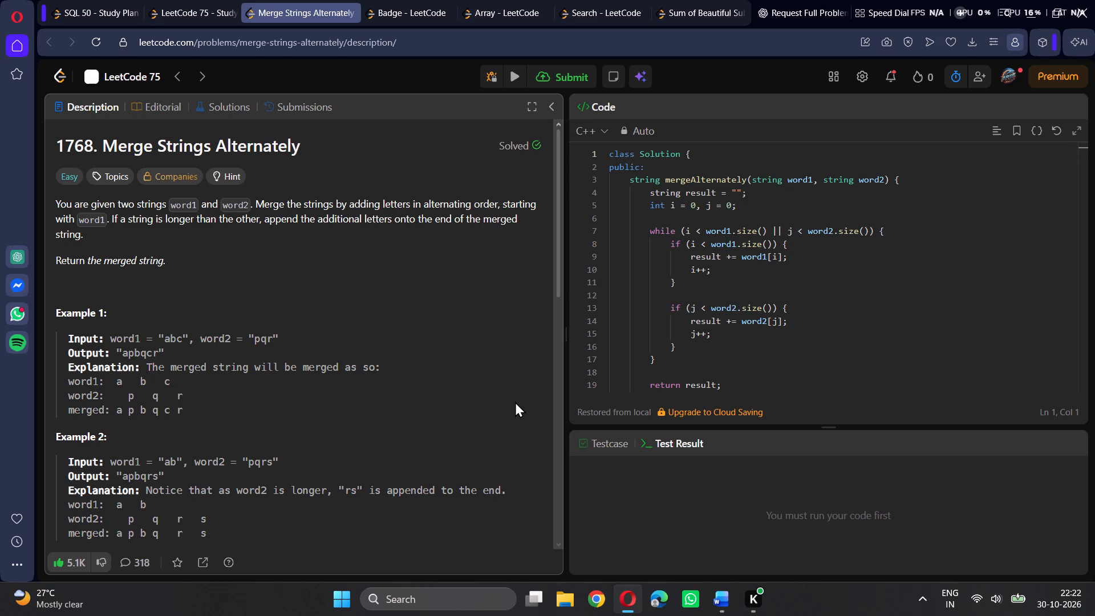
key(shift+super+s)
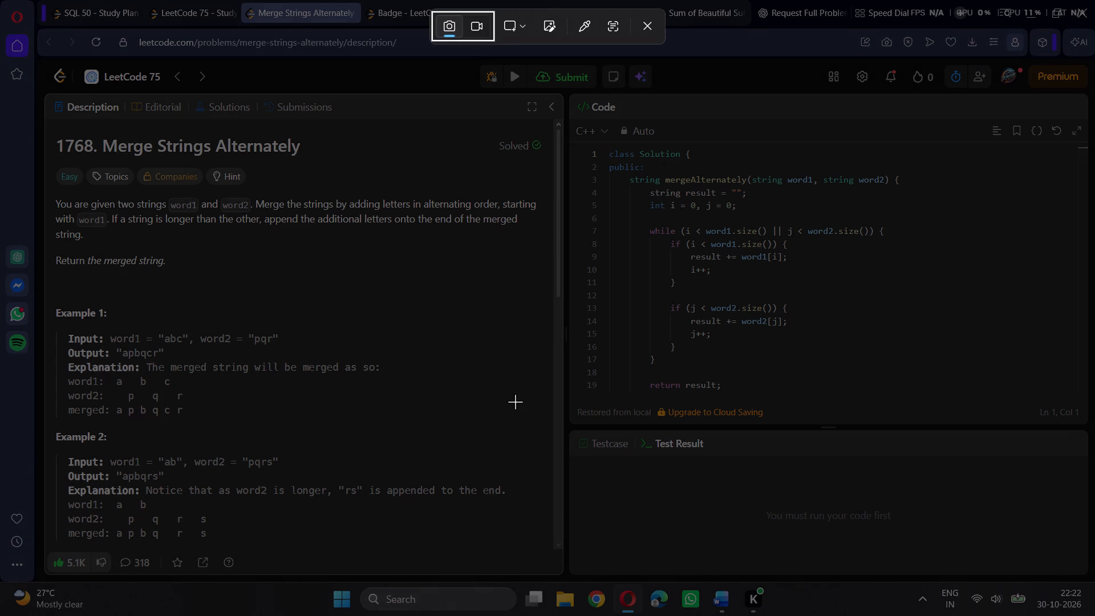
drag(38, 60, 774, 391)
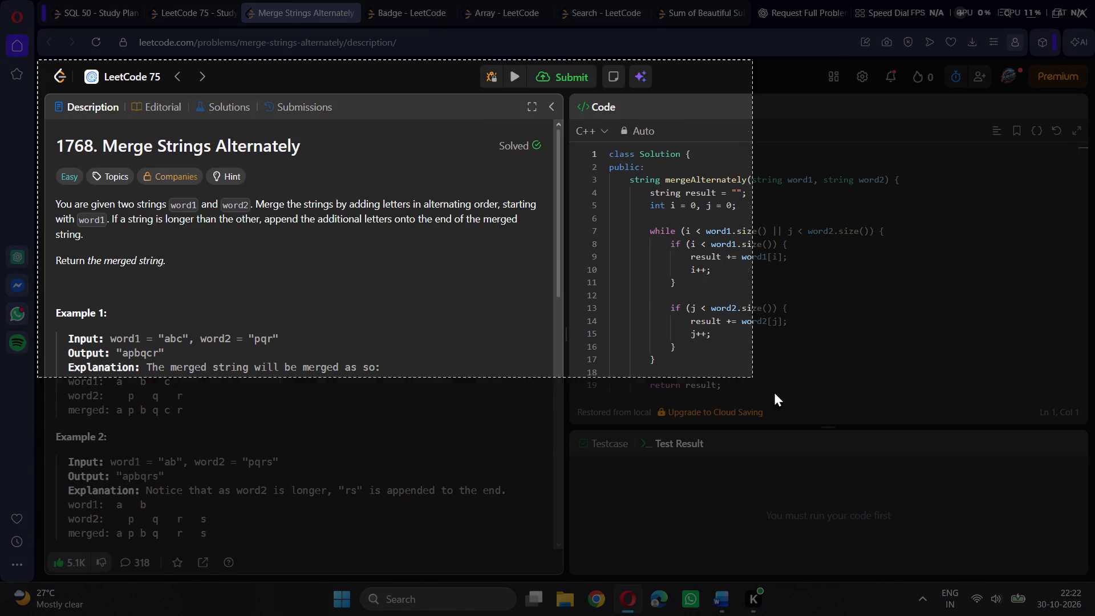
drag(774, 391, 1076, 455)
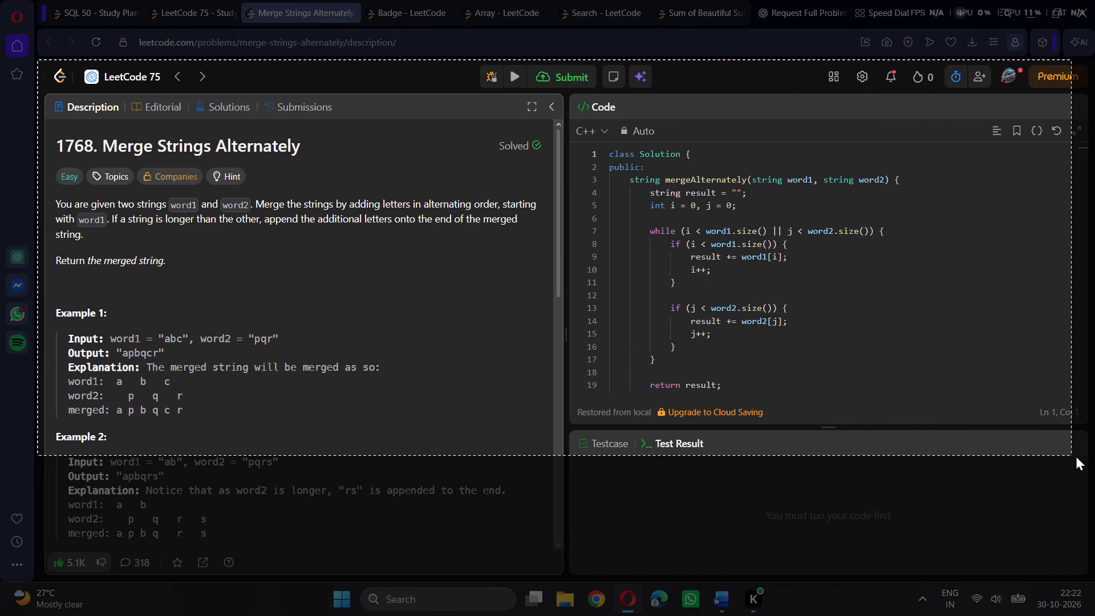
drag(1076, 455, 1092, 556)
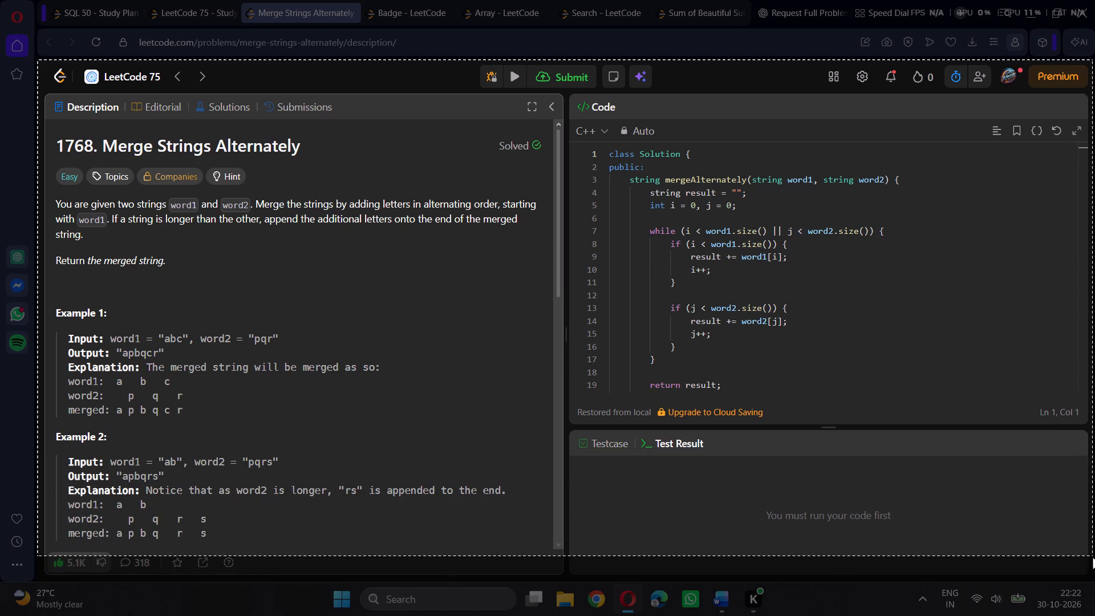
drag(1092, 556, 1094, 579)
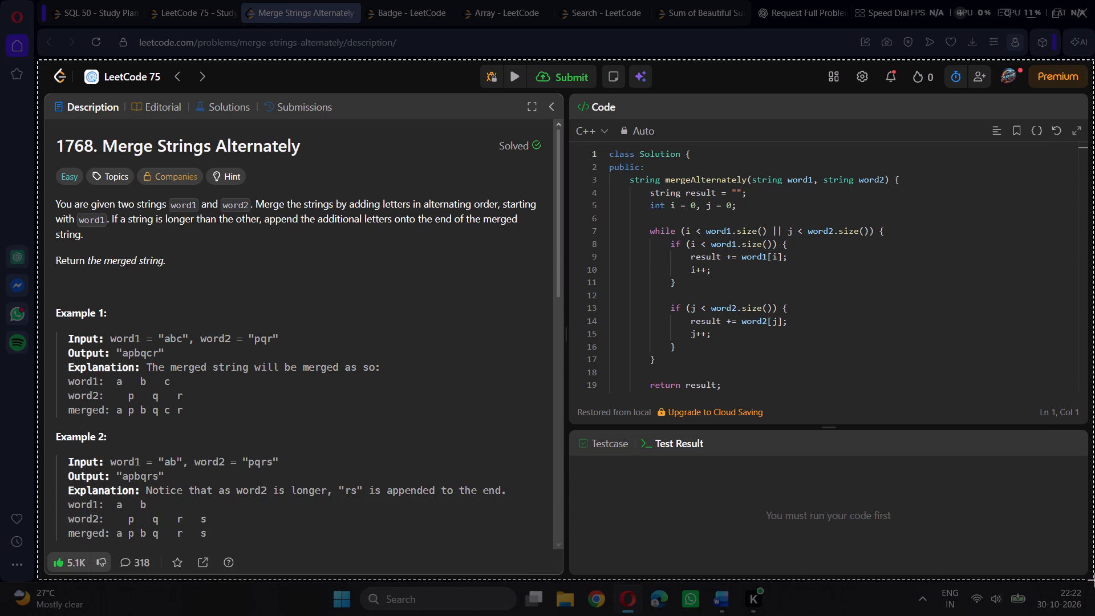
drag(1094, 579, 1094, 581)
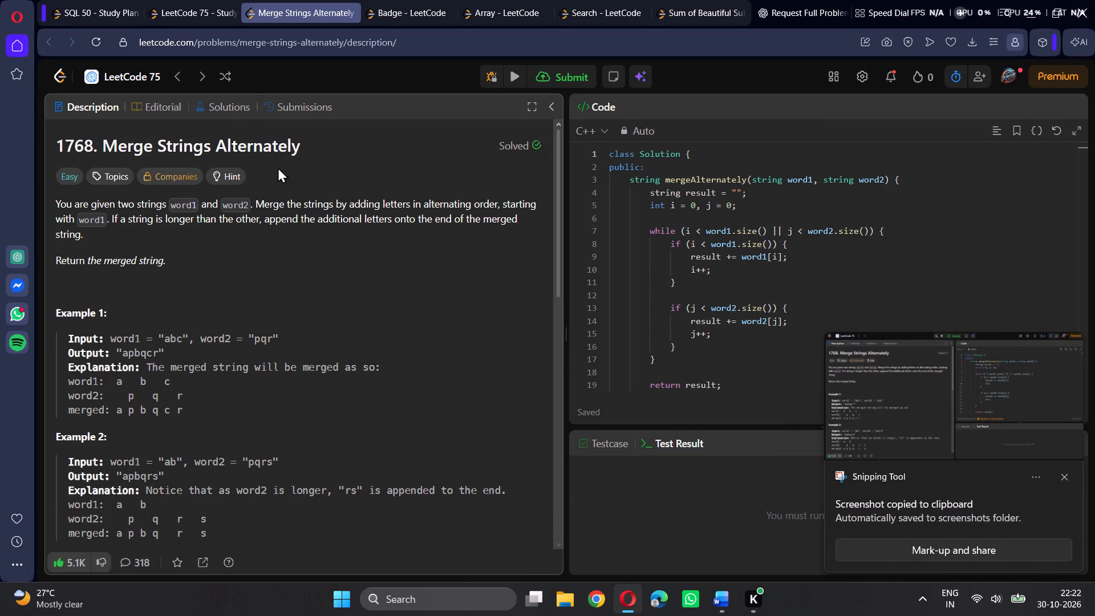
Advance to the LeetCode 75 problem "Greatest Common Divisor of Strings" and capture a screenshot of its description, code and test result areas.
click(203, 72)
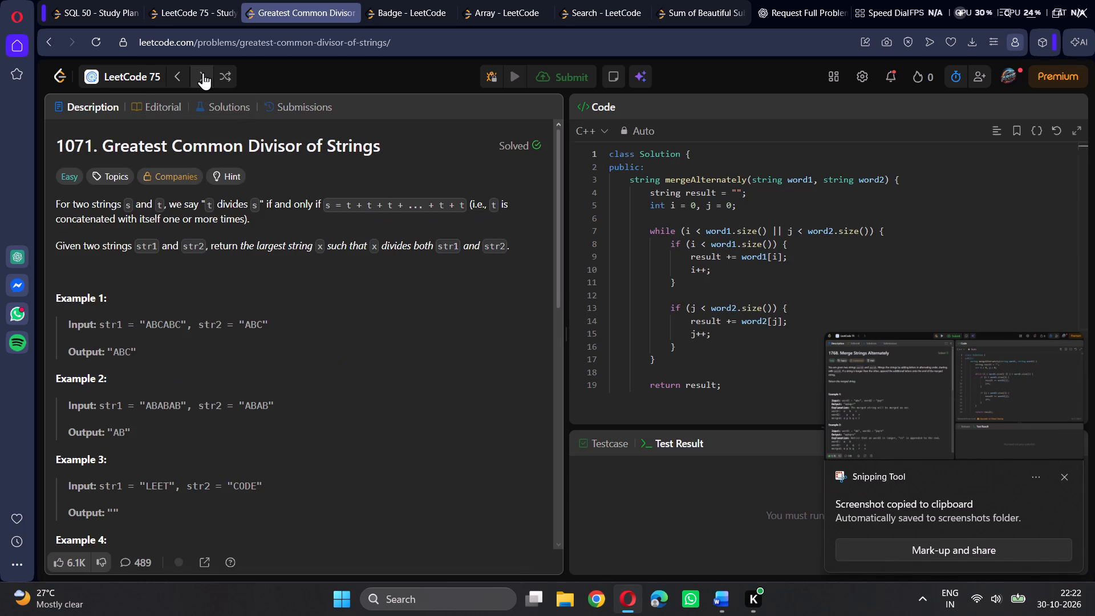
click(281, 76)
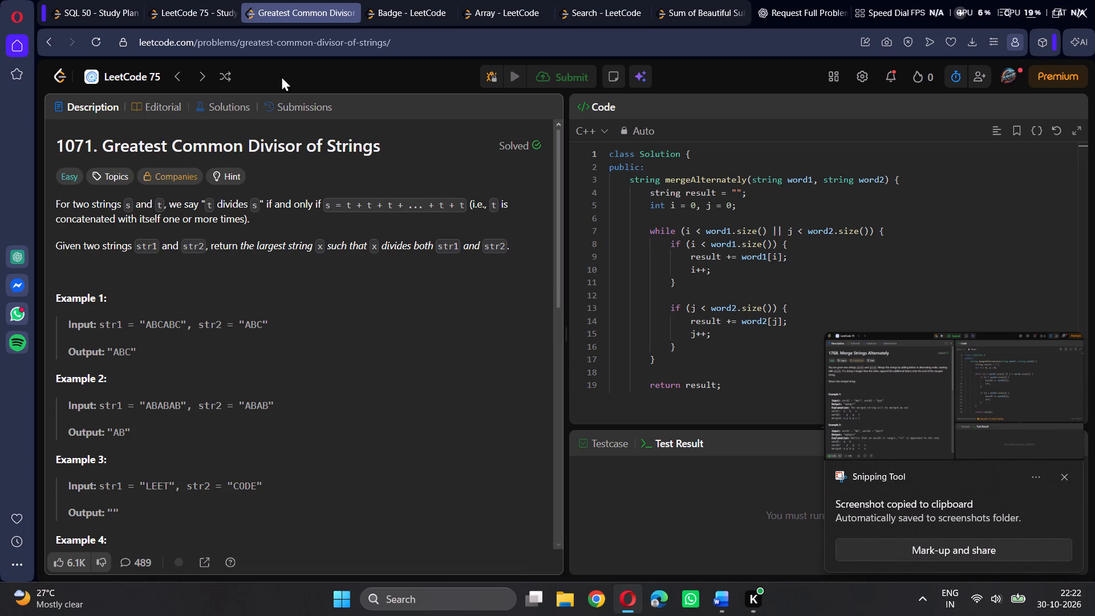
click(359, 323)
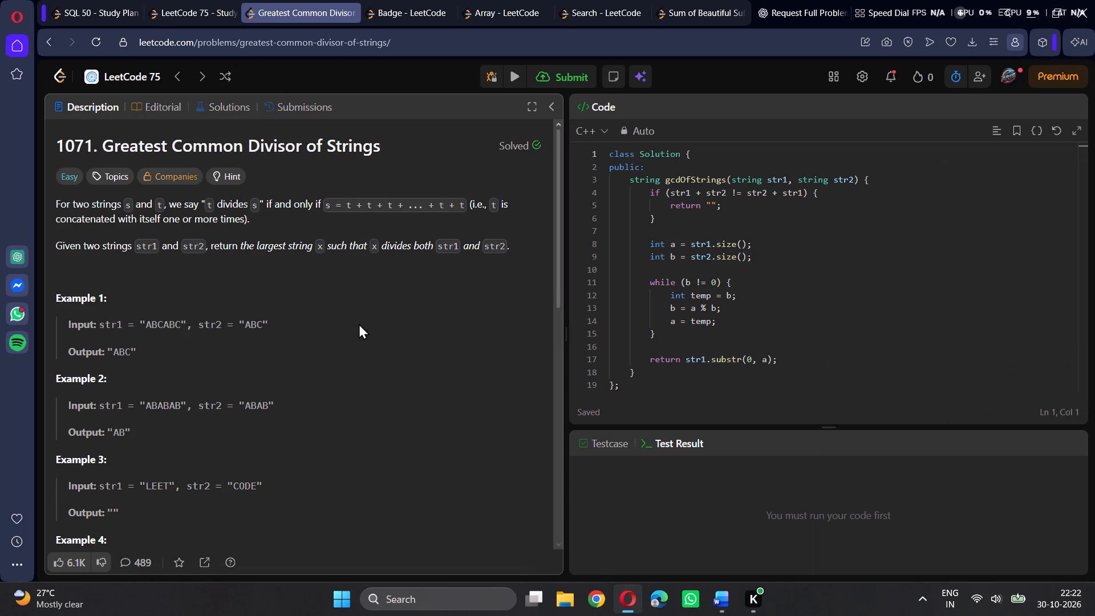
key(shift+super+s)
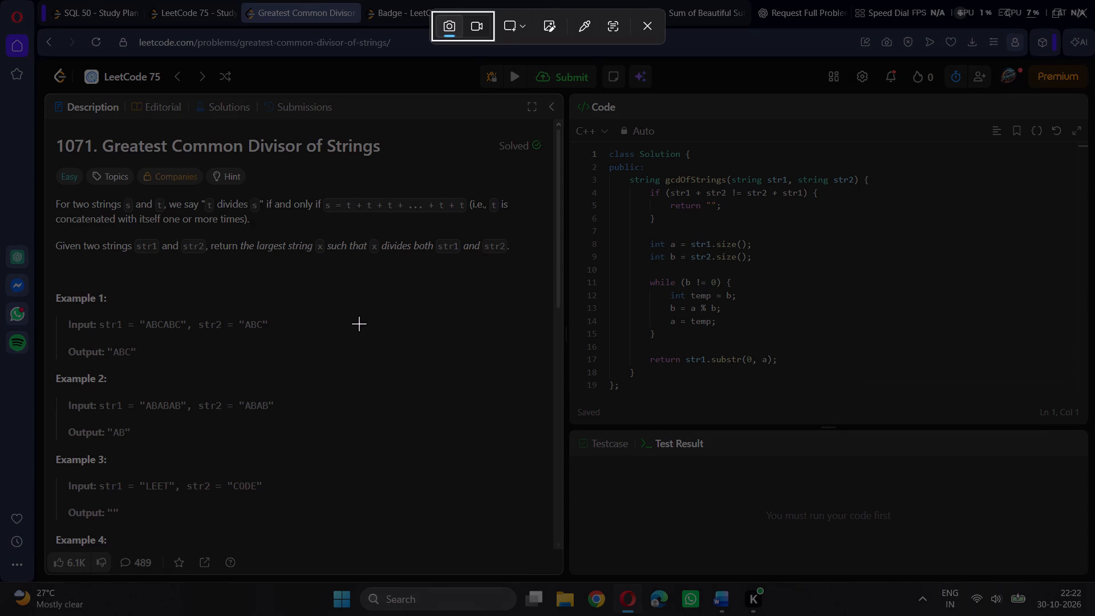
drag(47, 95, 979, 572)
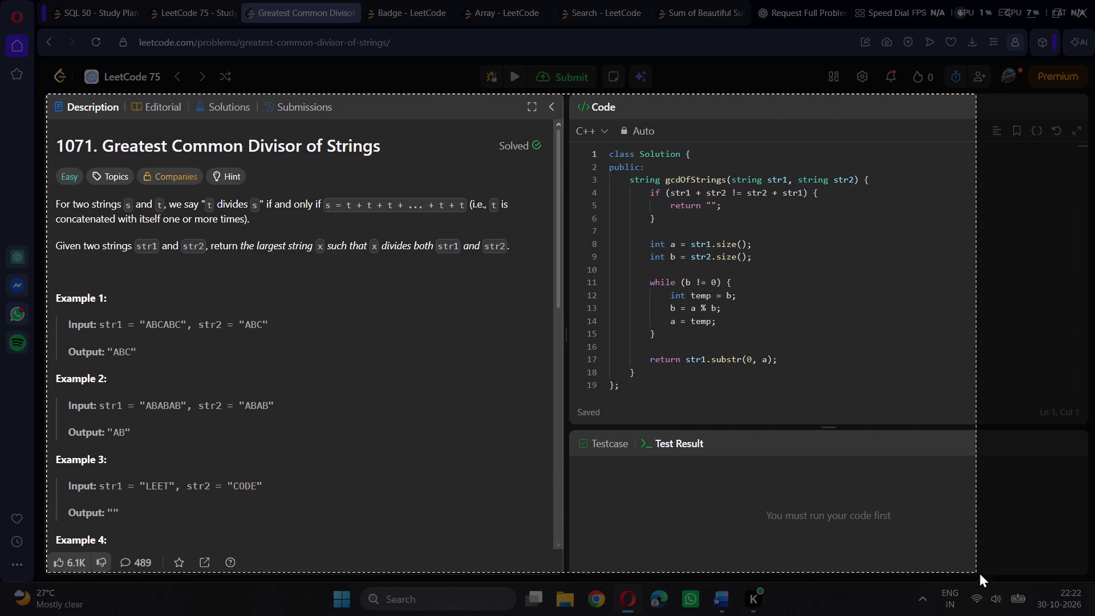
drag(979, 572, 1089, 577)
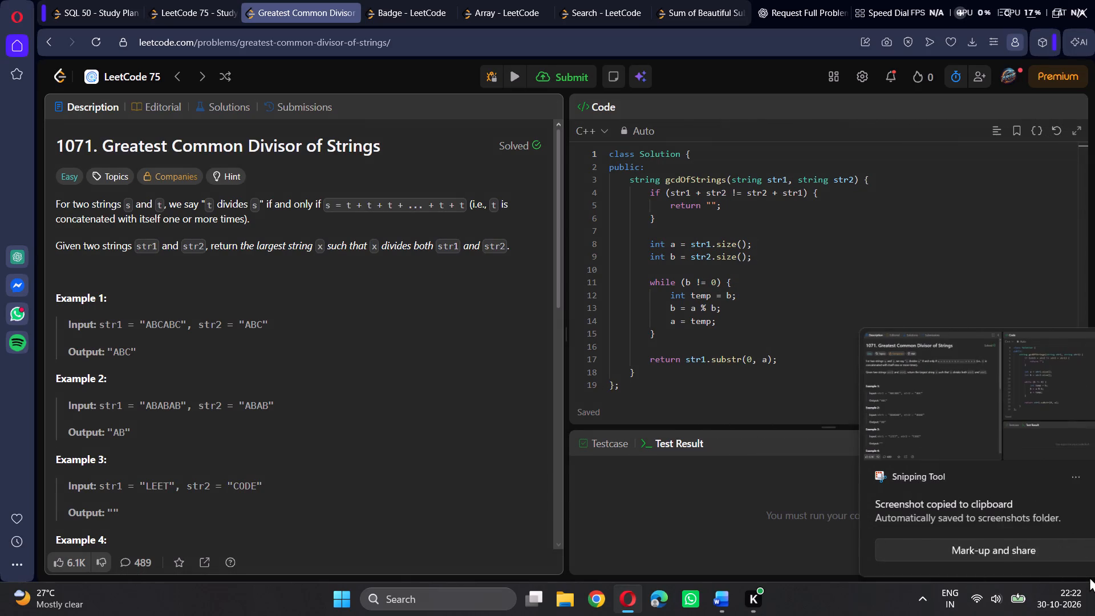
click(612, 351)
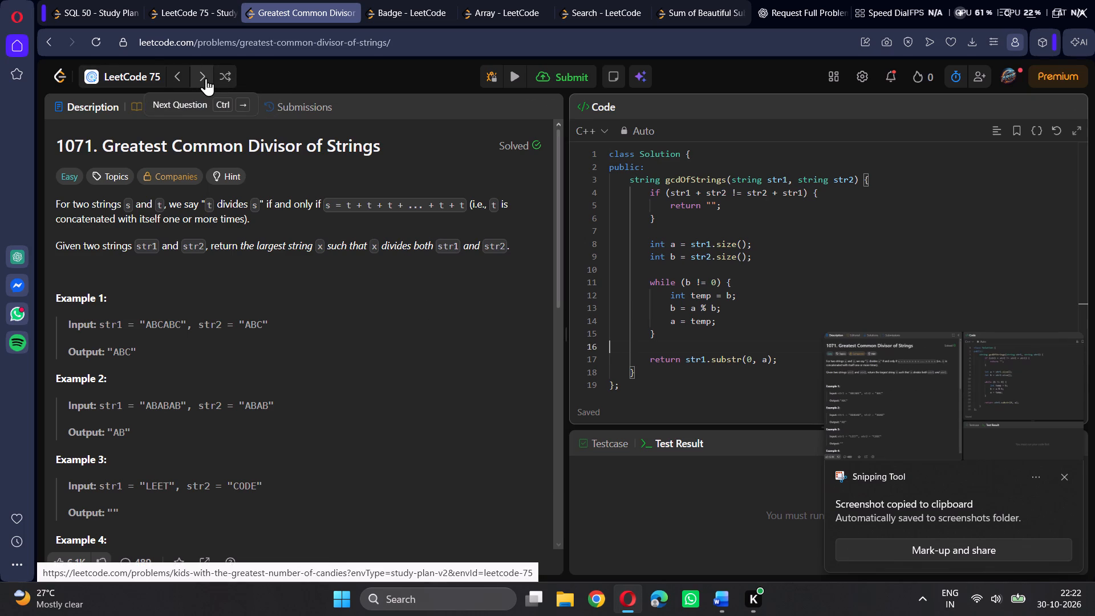
Shuffle to another LeetCode 75 problem and capture a screenshot of the "Maximum Subsequence Score" description and code.
click(226, 73)
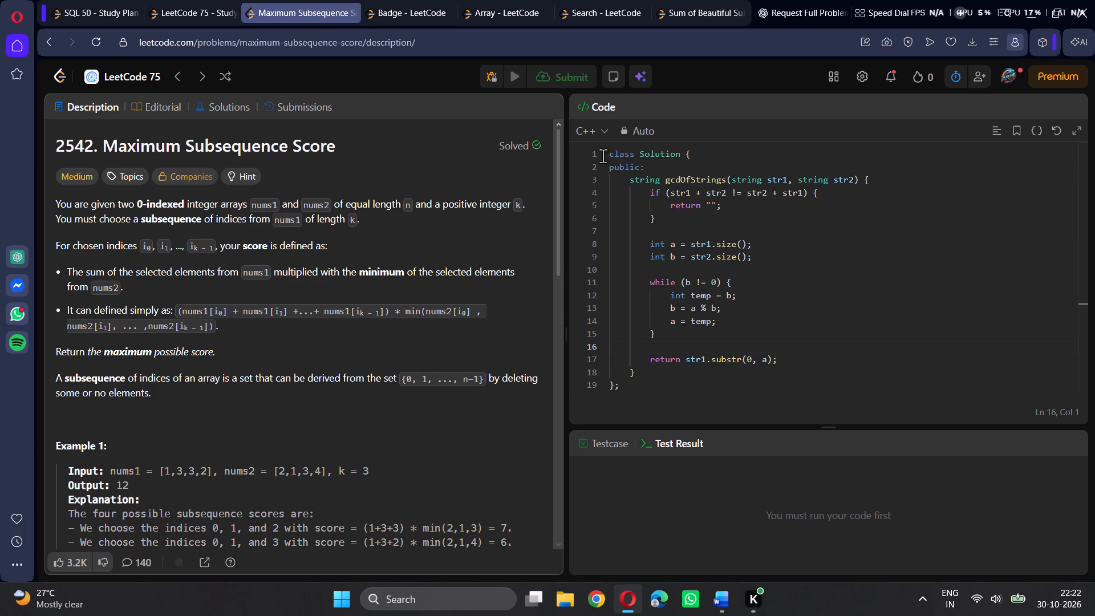
key(shift+super+s)
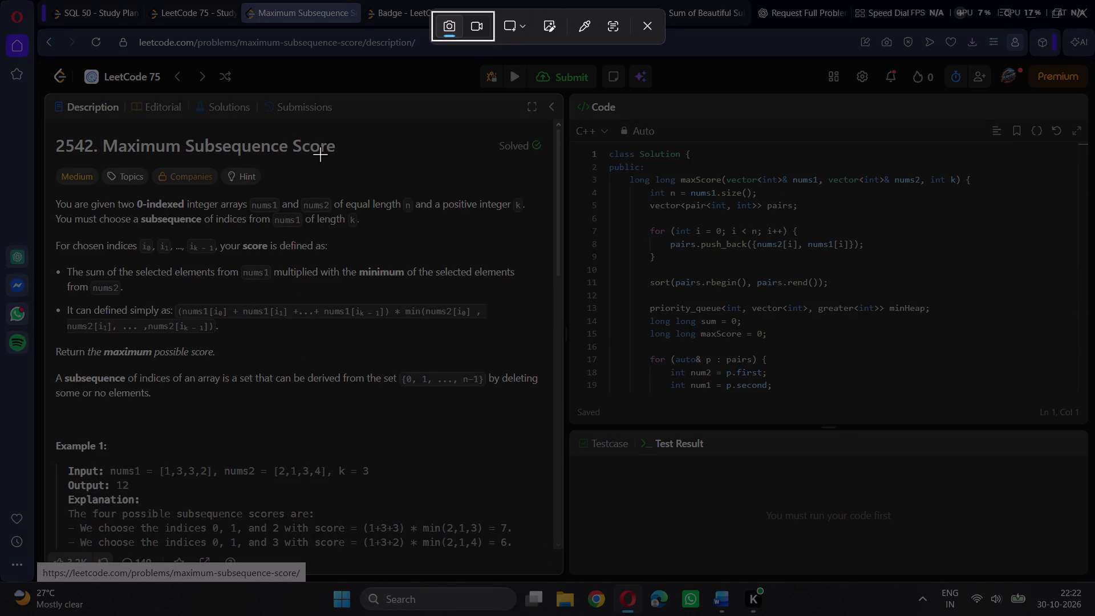
drag(38, 95, 638, 442)
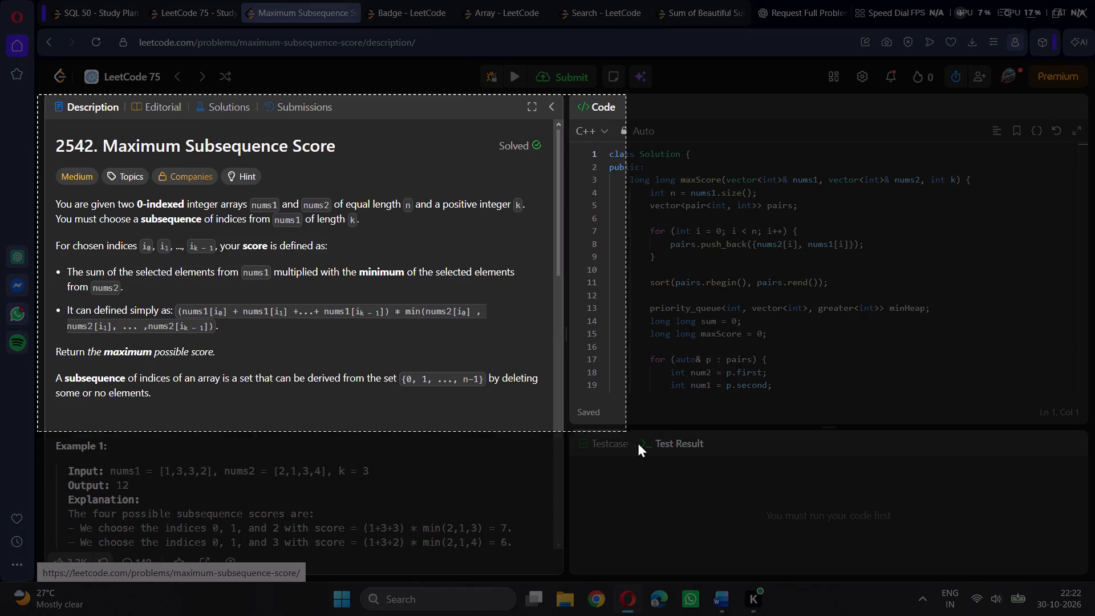
drag(638, 442, 971, 585)
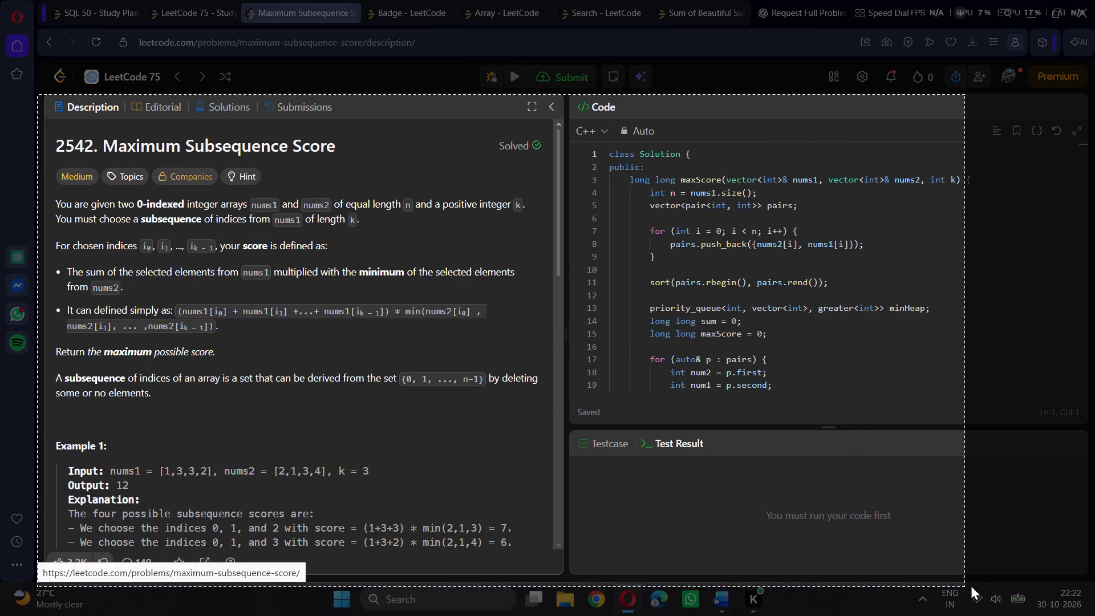
drag(971, 585, 1065, 583)
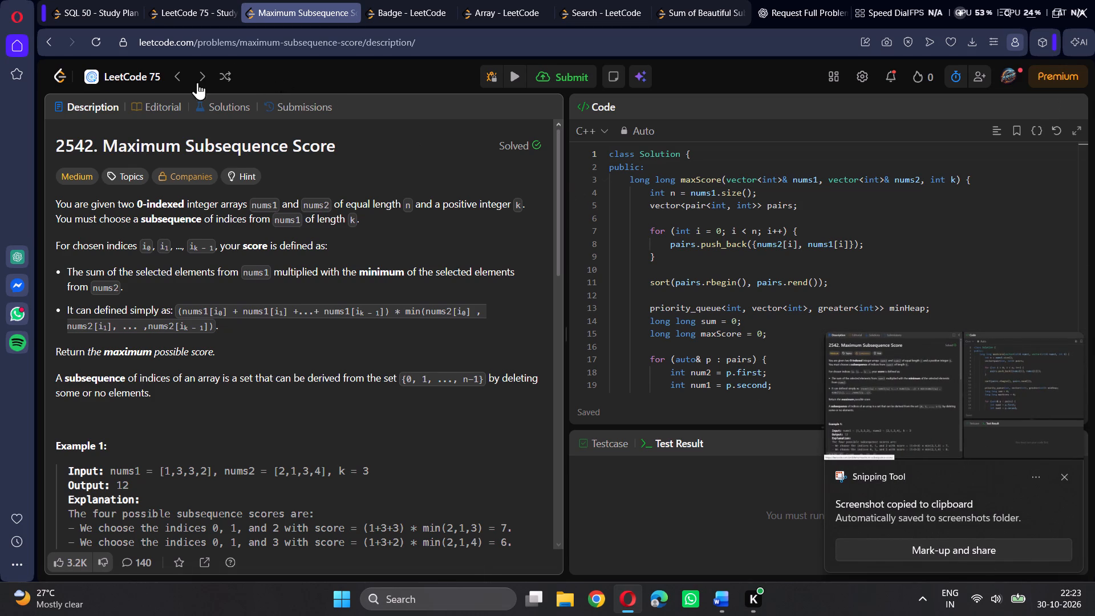
Choose "901. Online Stock Span" from the LeetCode 75 problem list and submit the C++ code currently loaded.
click(112, 78)
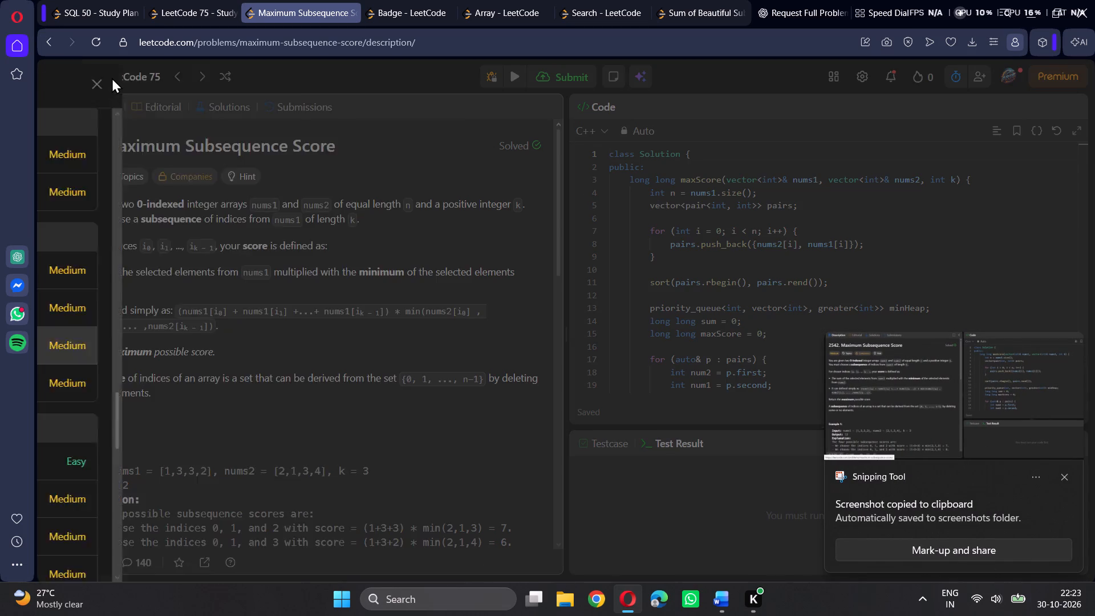
scroll(124, 265, down, 14)
scroll(124, 265, down, 14)
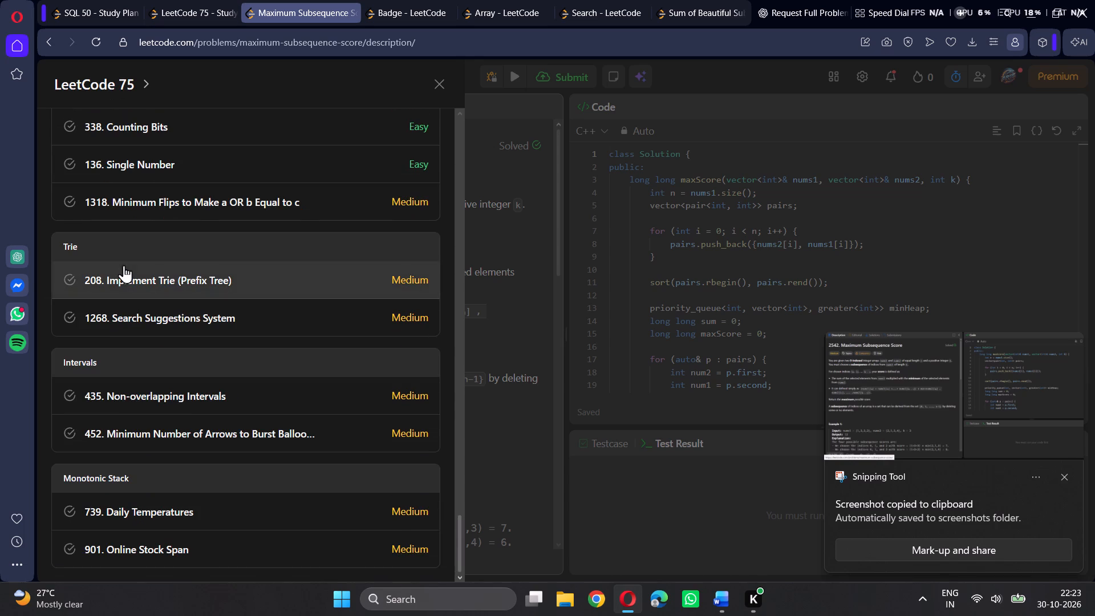
click(122, 544)
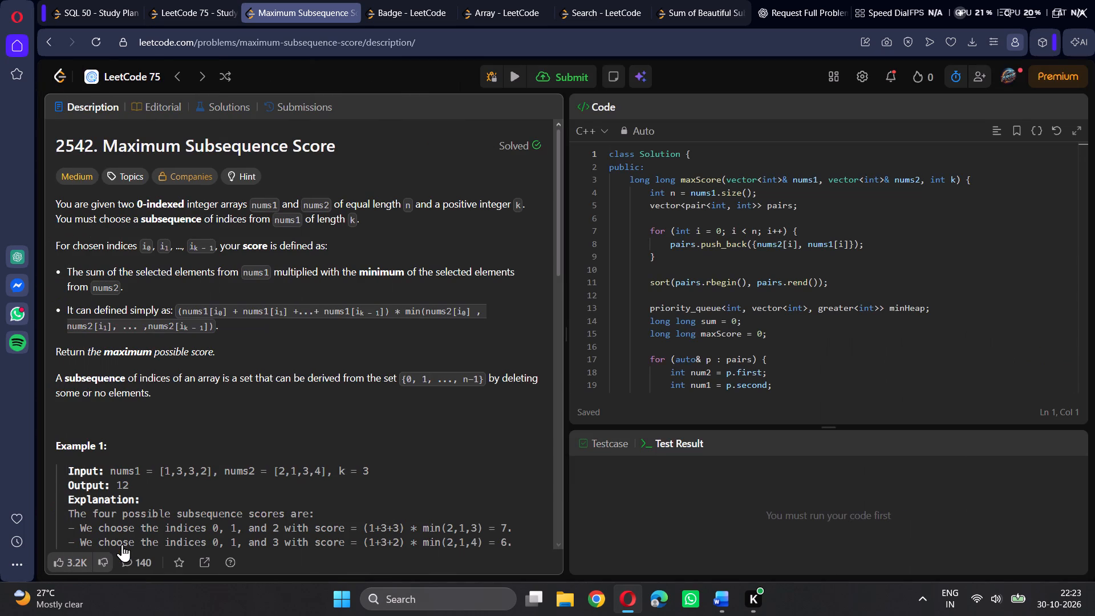
click(566, 72)
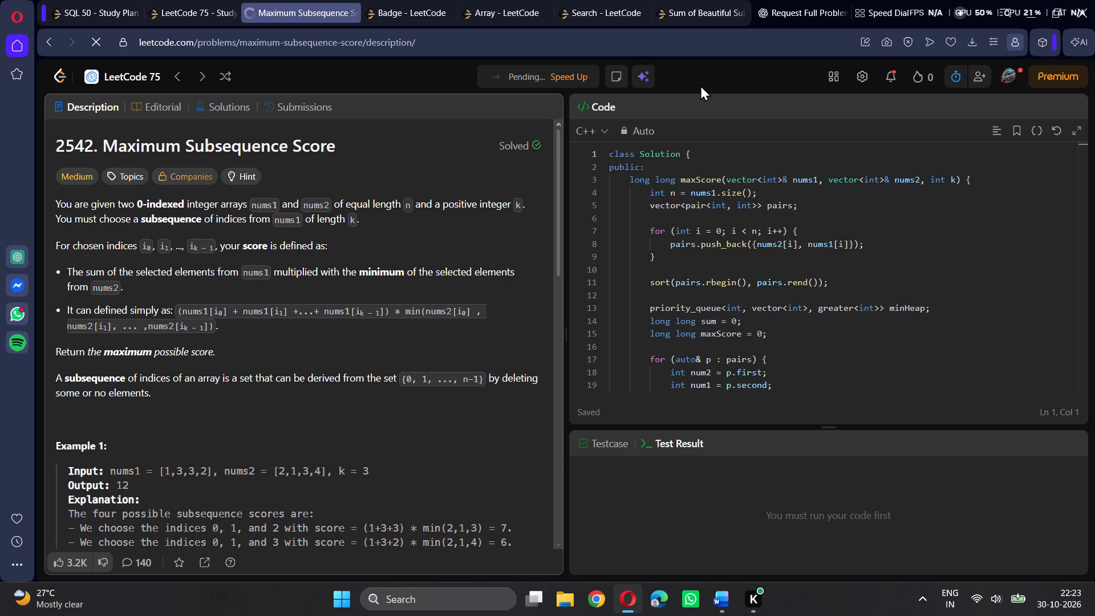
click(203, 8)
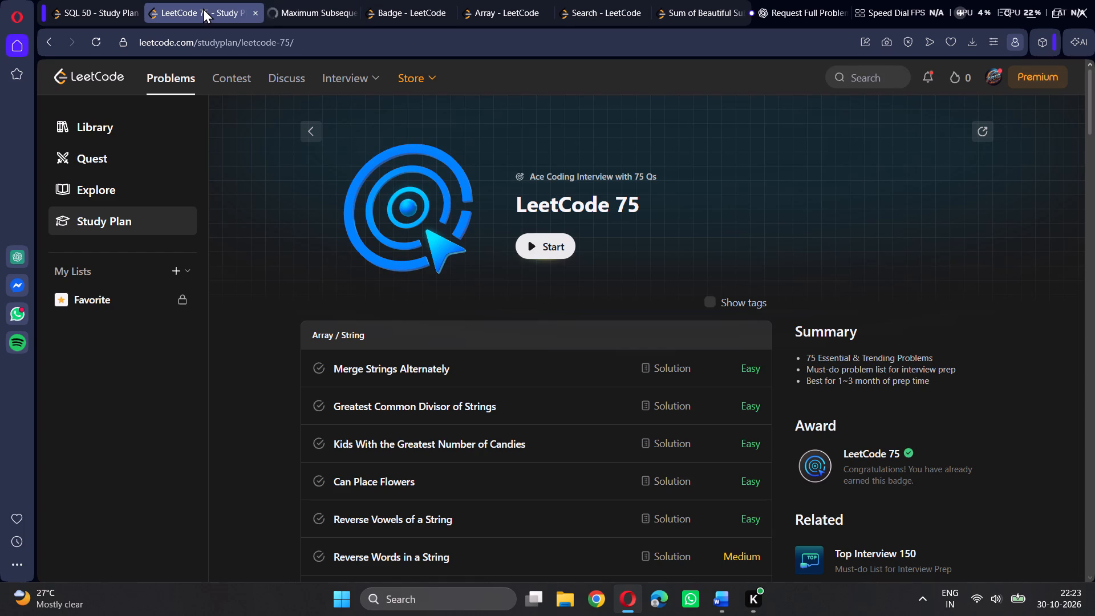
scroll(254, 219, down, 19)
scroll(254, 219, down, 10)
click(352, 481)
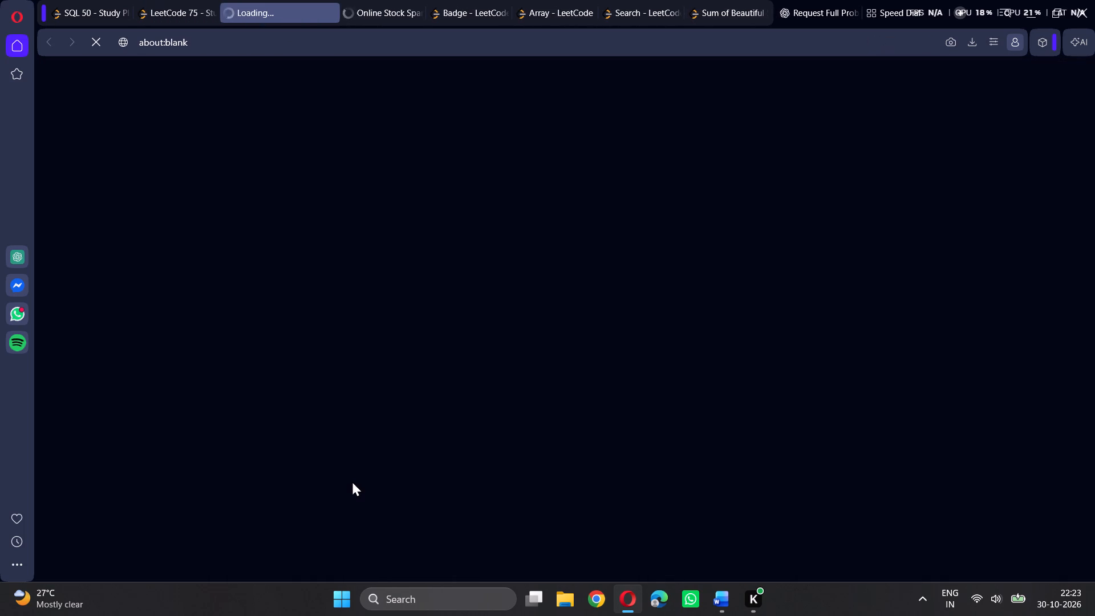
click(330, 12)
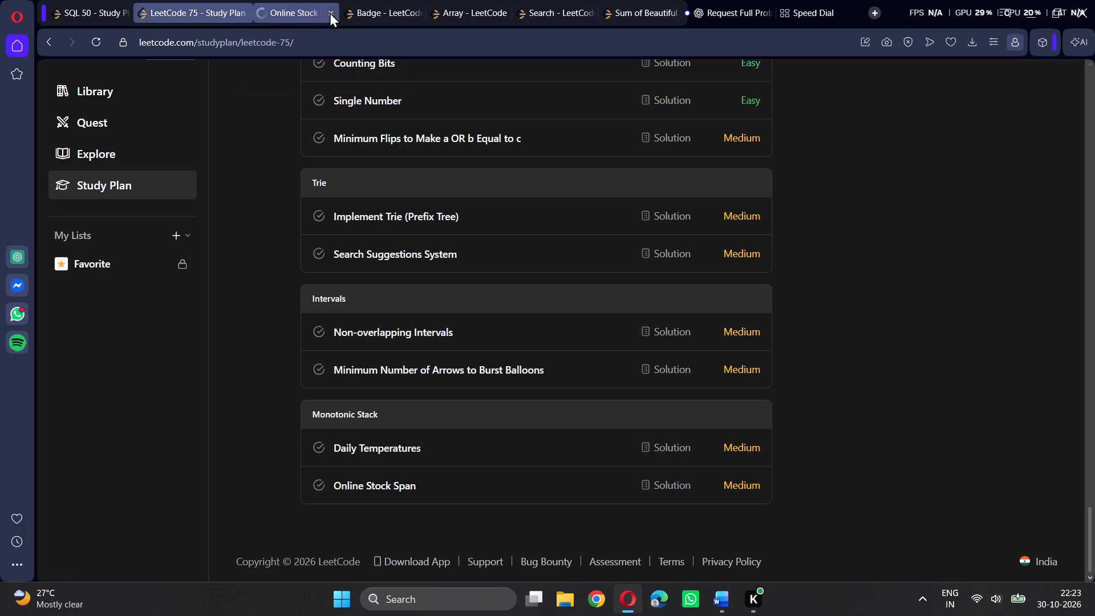
Submit the existing C++ solution for "Online Stock Span" and postpone starting the study plan.
click(299, 11)
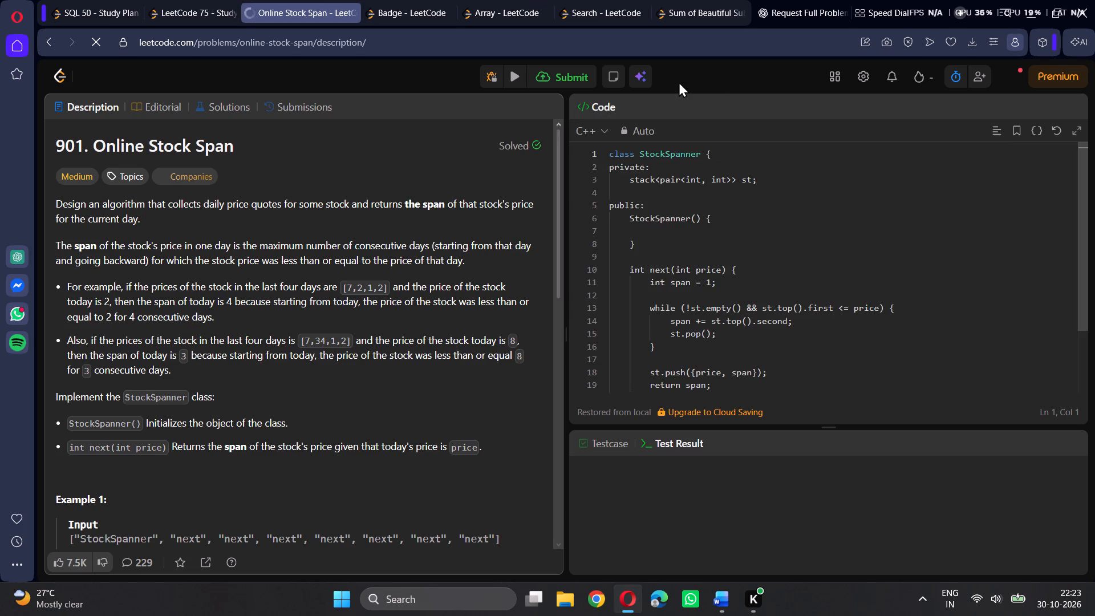
click(541, 80)
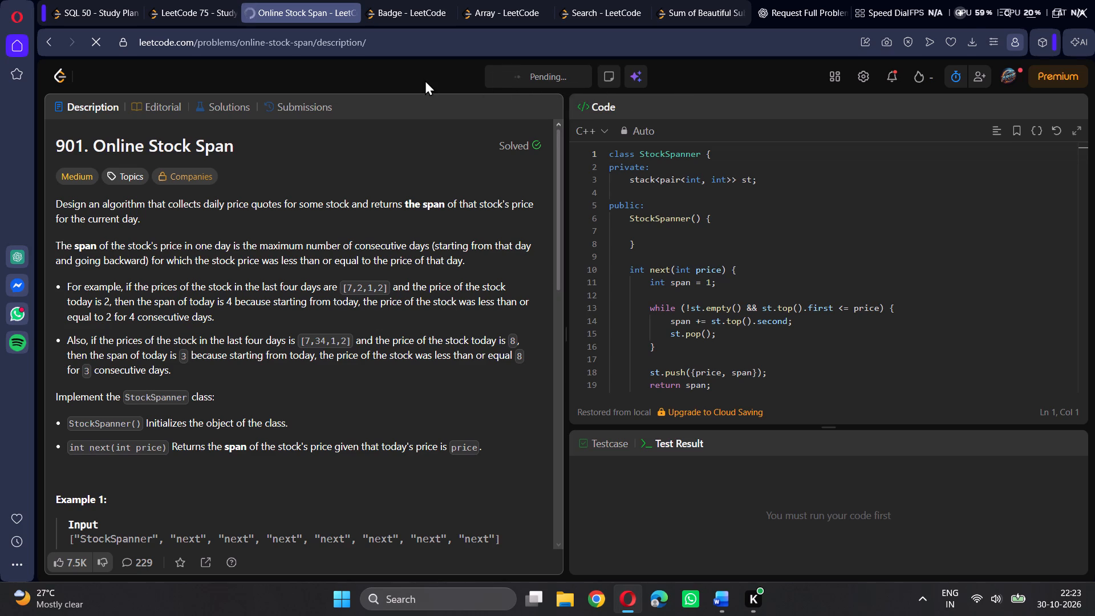
click(1007, 597)
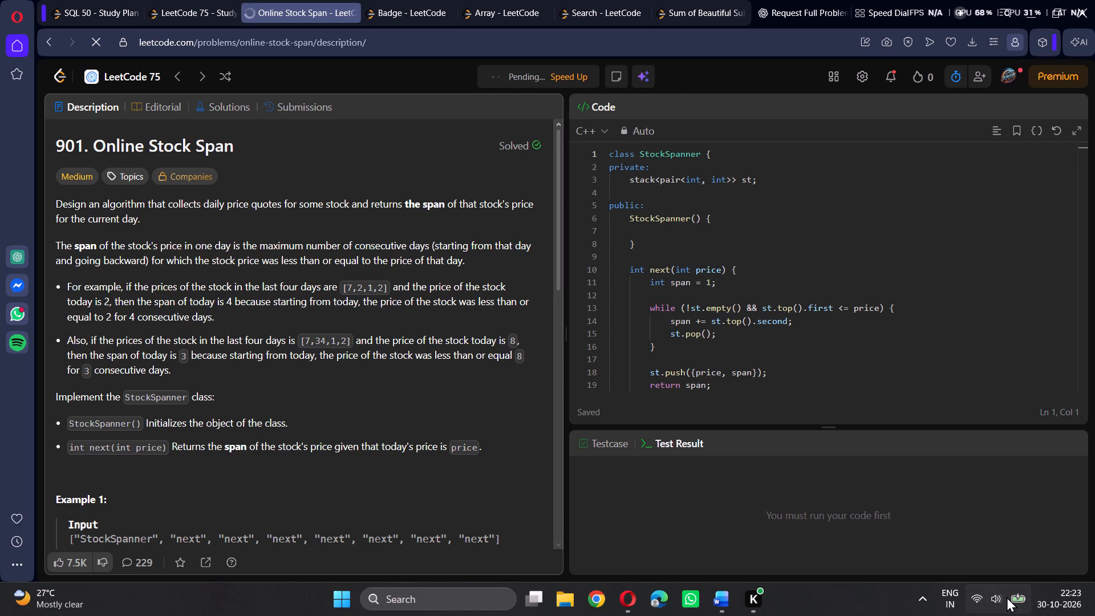
click(759, 70)
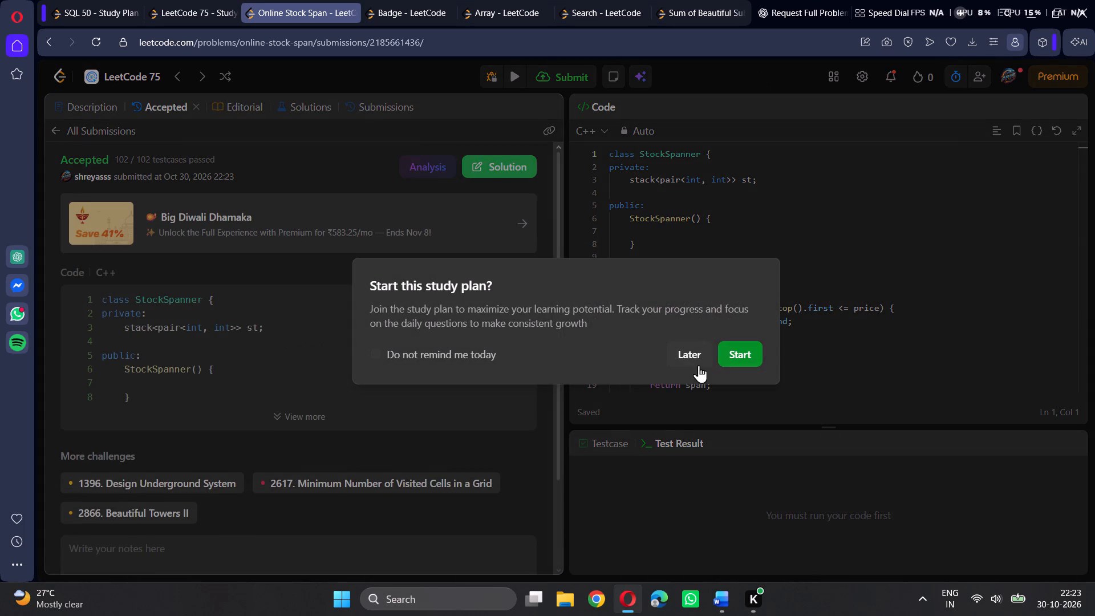
click(686, 352)
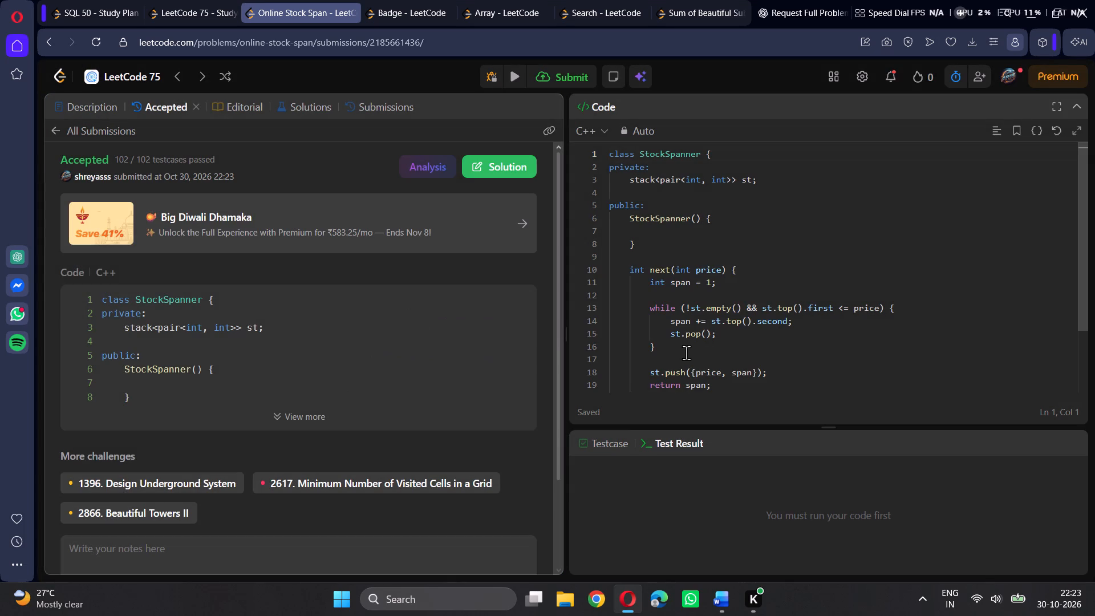
Look through the problem list on the LeetCode 75 study plan page, from the Monotonic Stack section back to the start.
click(177, 12)
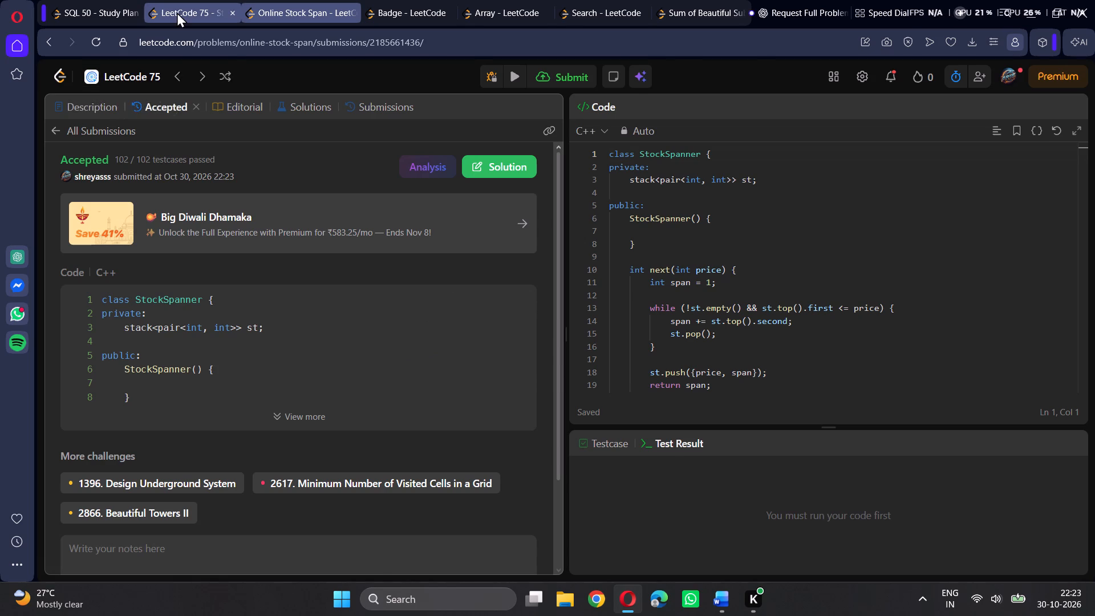
scroll(239, 232, down, 2)
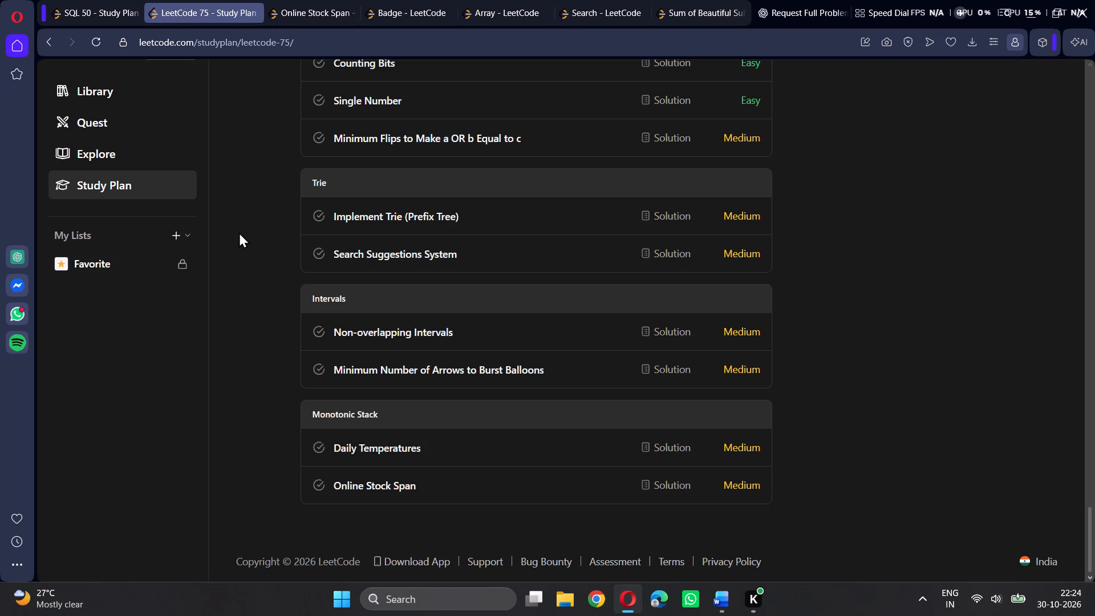
scroll(239, 232, up, 13)
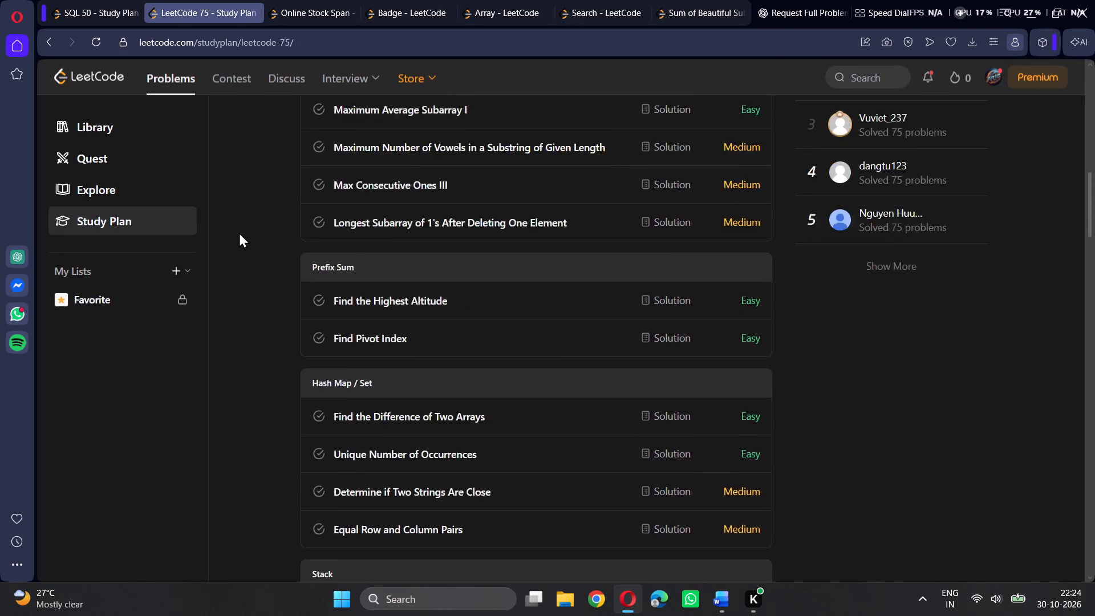
scroll(239, 232, up, 7)
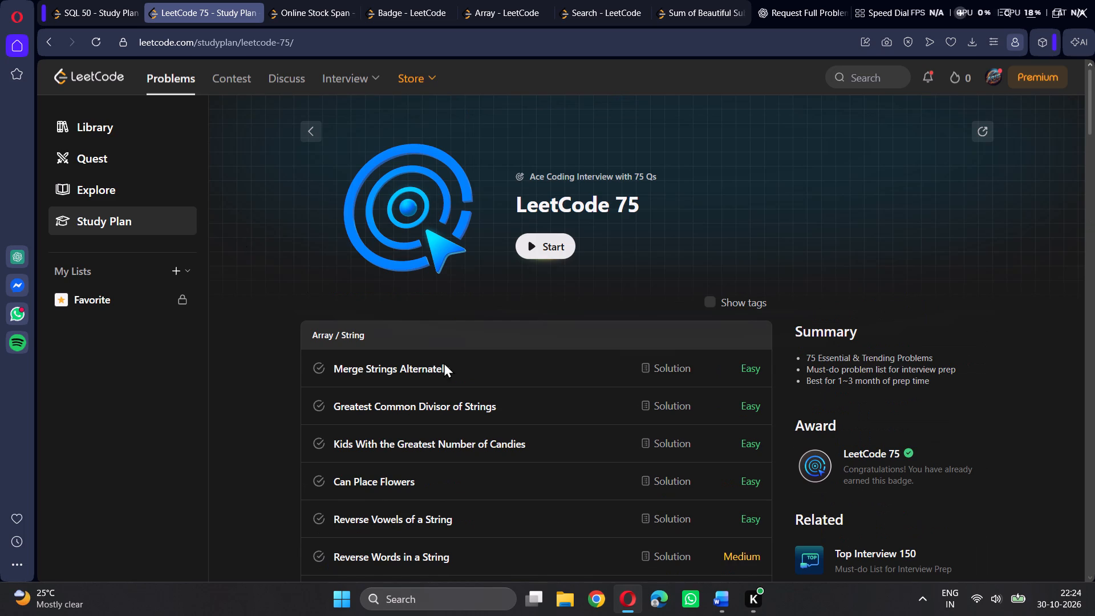
Switch to the Word document and insert the three problem screenshots 222222, 222238 and 222257 of 2026-10-30 below the LeetCode 75 badge image.
click(718, 591)
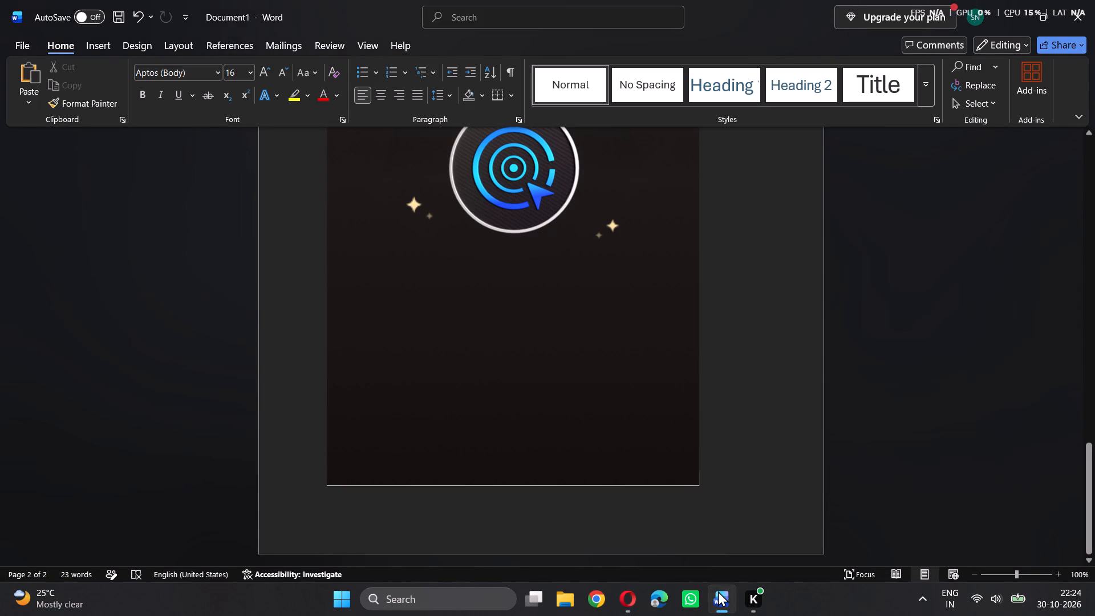
scroll(294, 428, down, 2)
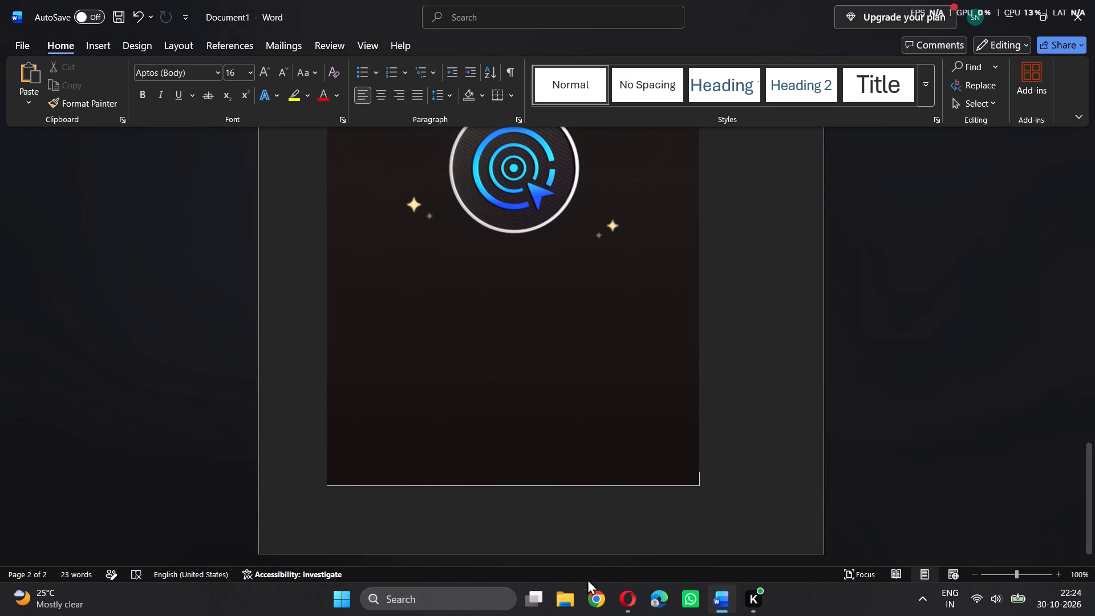
click(103, 44)
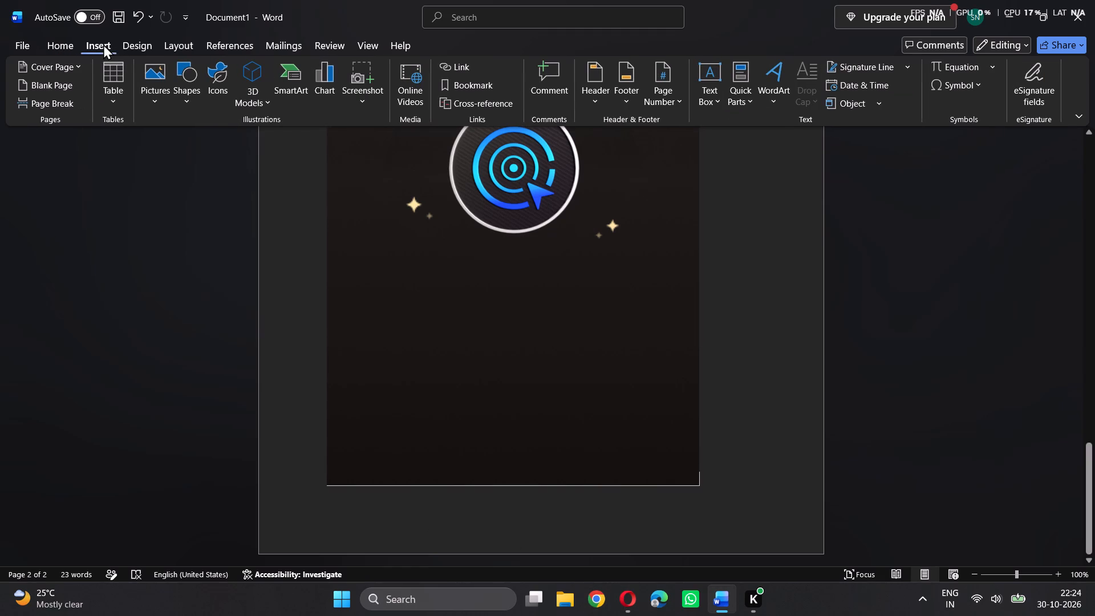
click(145, 87)
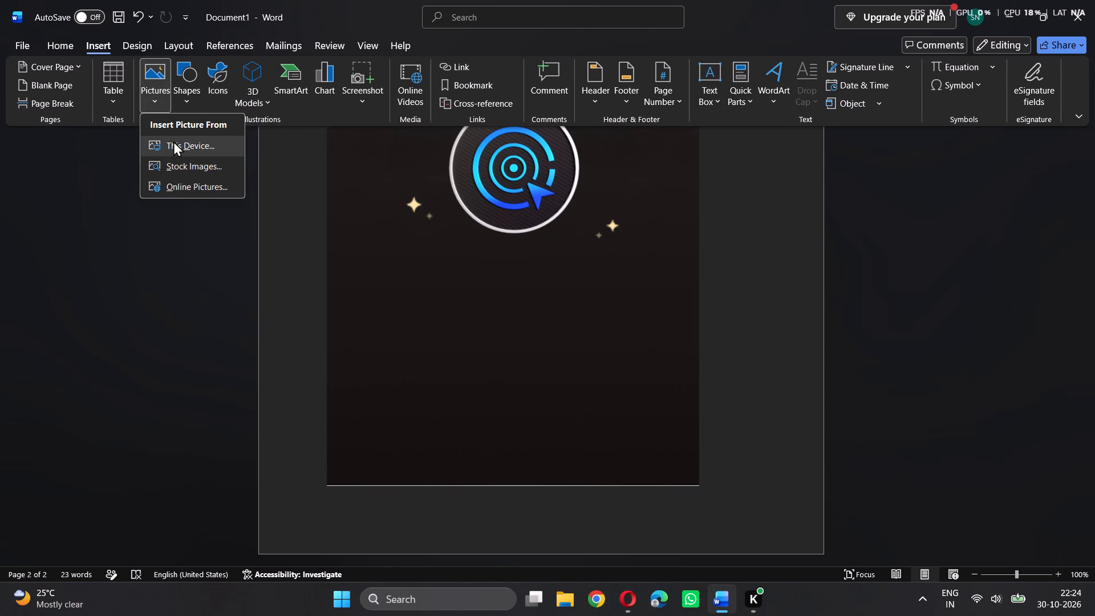
click(173, 141)
scroll(234, 171, down, 10)
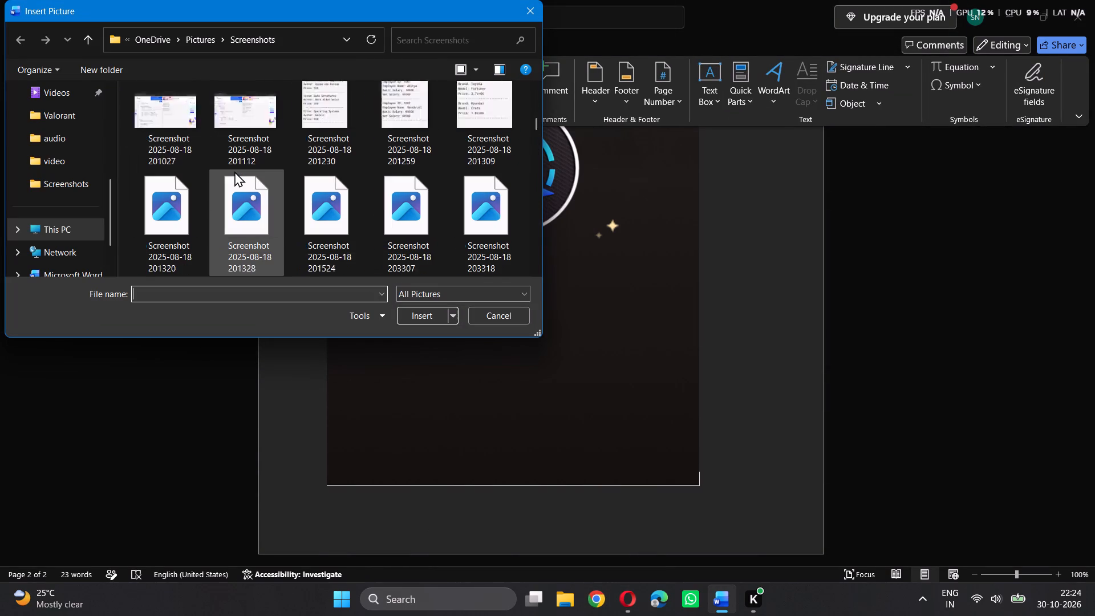
scroll(234, 171, down, 11)
scroll(234, 171, down, 20)
scroll(234, 171, down, 20)
scroll(234, 171, down, 20)
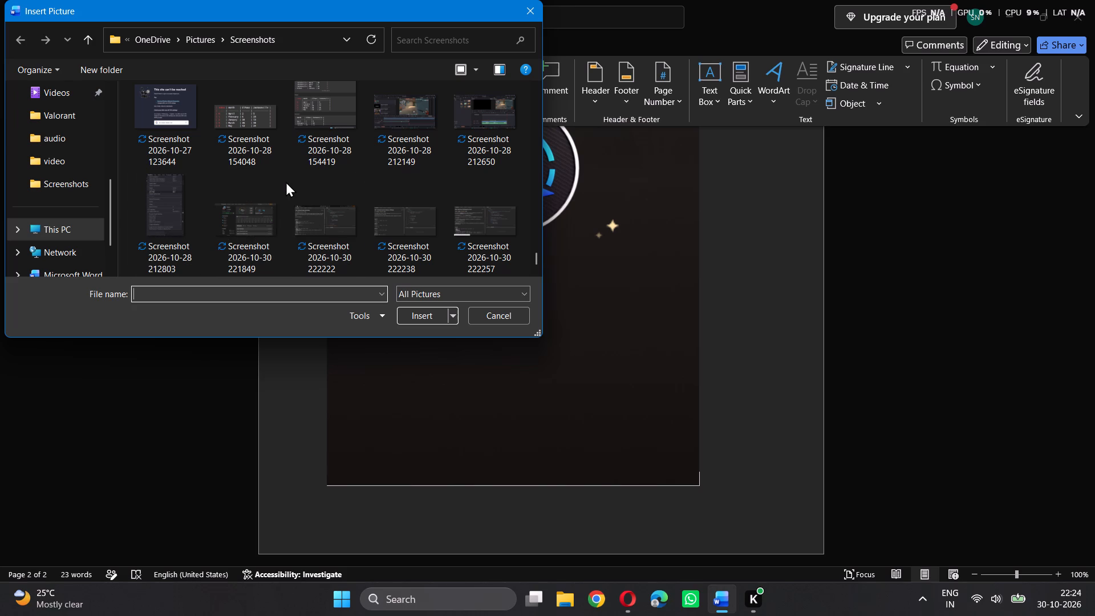
drag(286, 181, 499, 241)
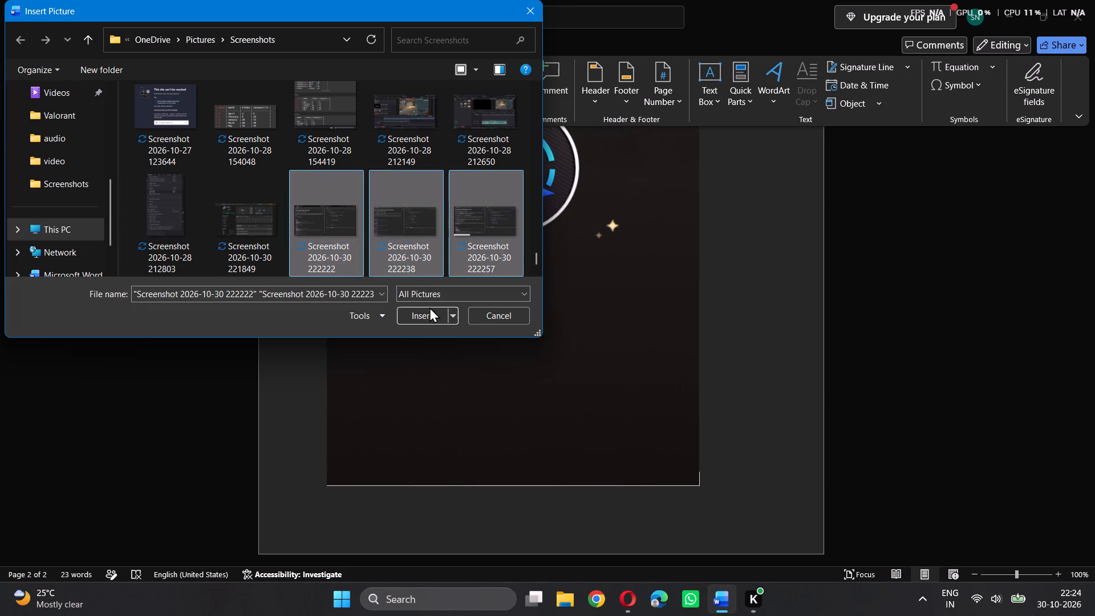
click(423, 315)
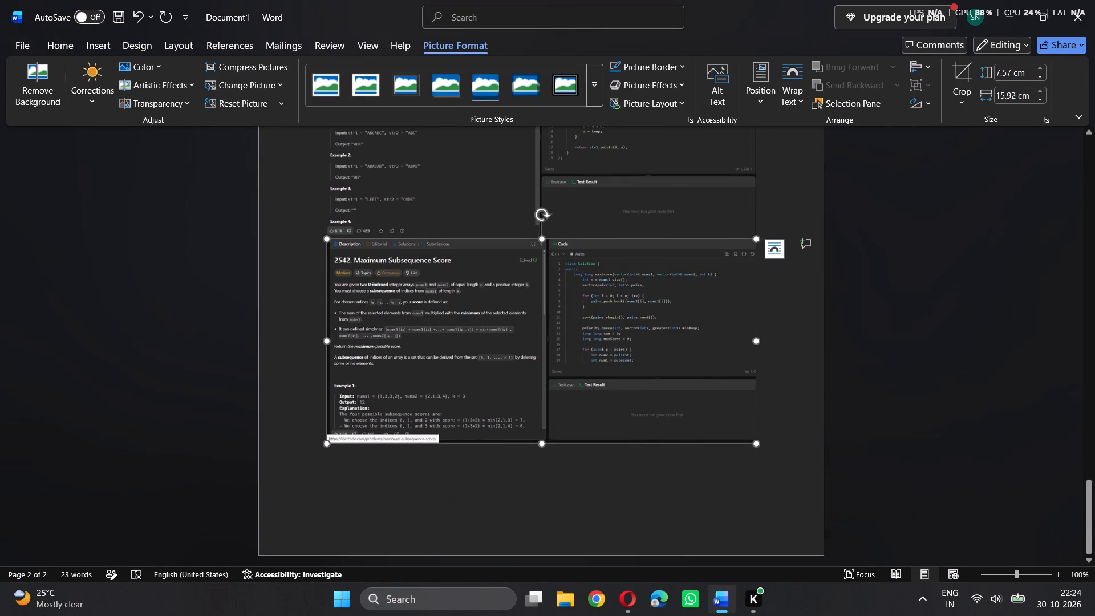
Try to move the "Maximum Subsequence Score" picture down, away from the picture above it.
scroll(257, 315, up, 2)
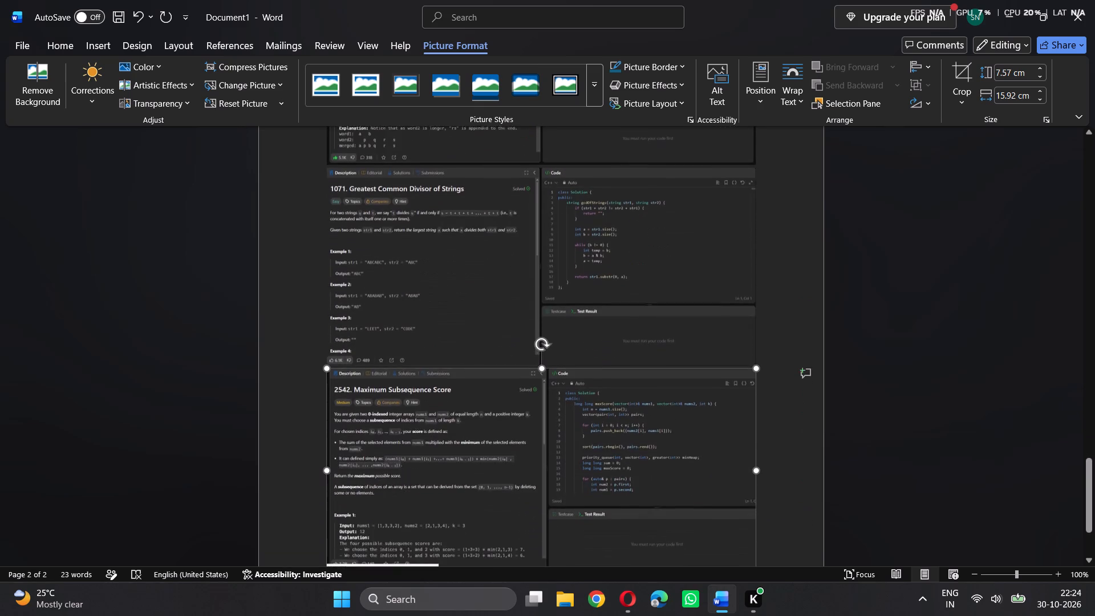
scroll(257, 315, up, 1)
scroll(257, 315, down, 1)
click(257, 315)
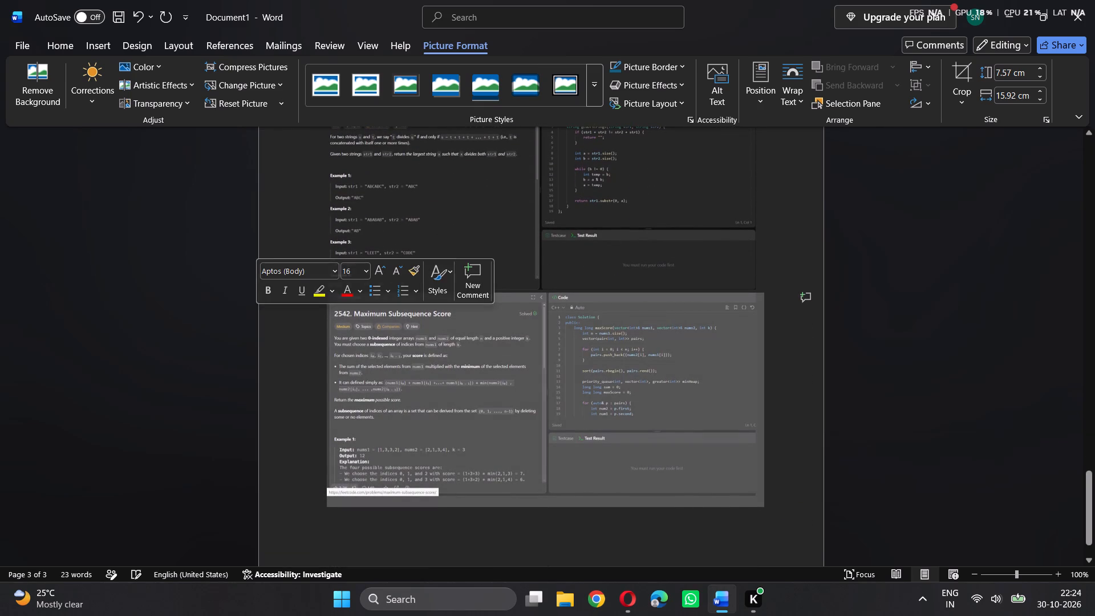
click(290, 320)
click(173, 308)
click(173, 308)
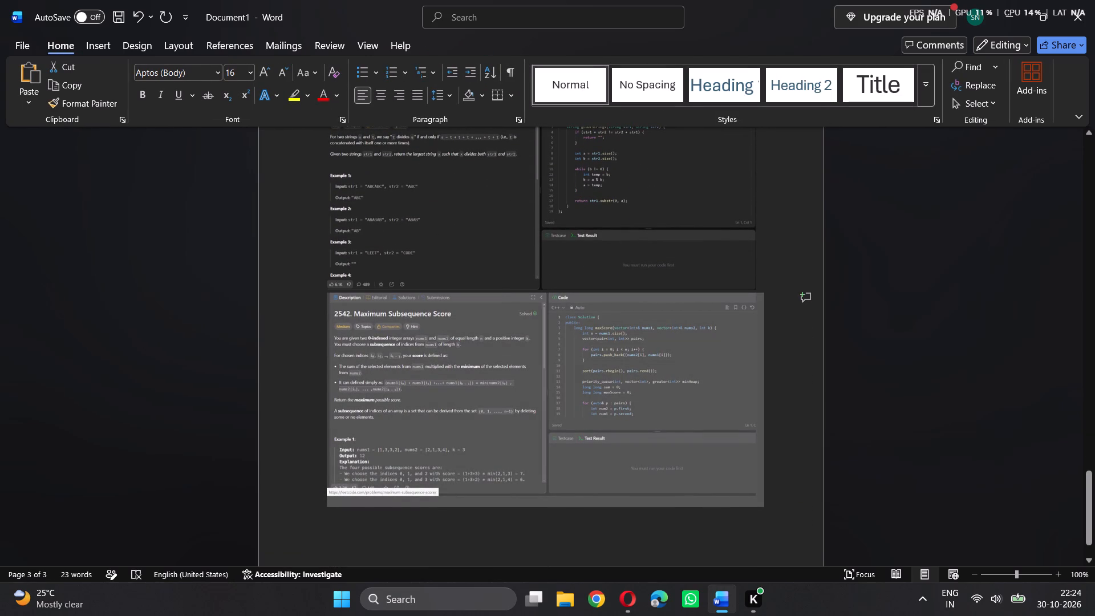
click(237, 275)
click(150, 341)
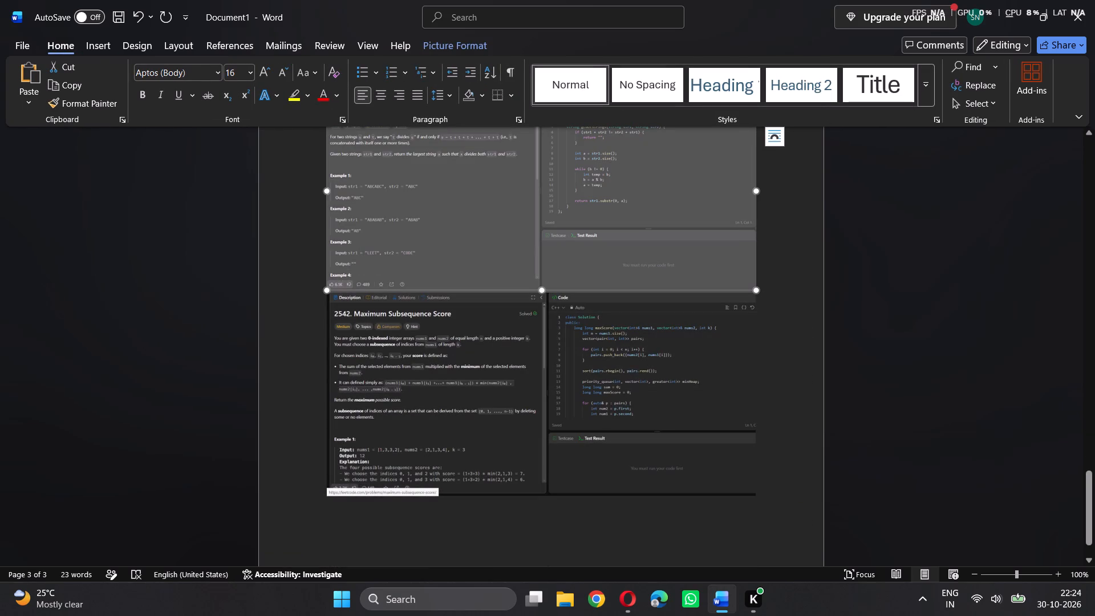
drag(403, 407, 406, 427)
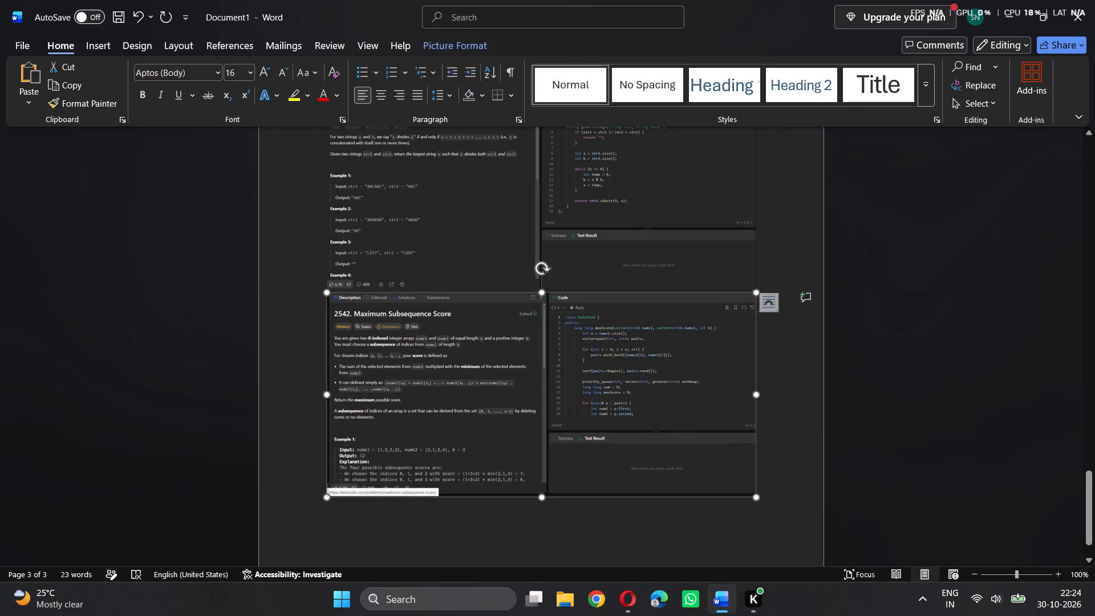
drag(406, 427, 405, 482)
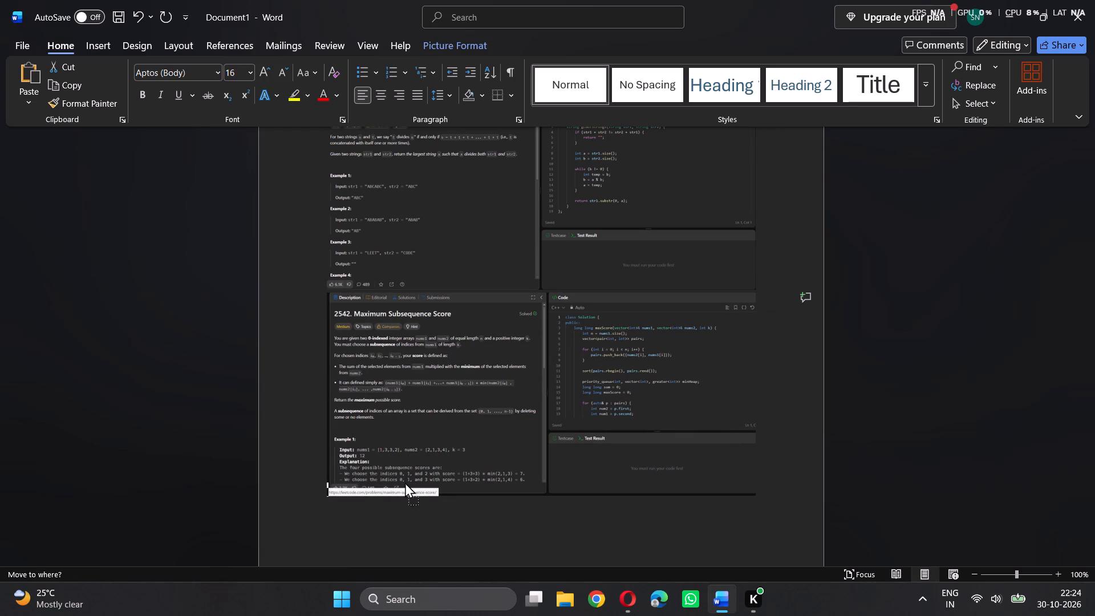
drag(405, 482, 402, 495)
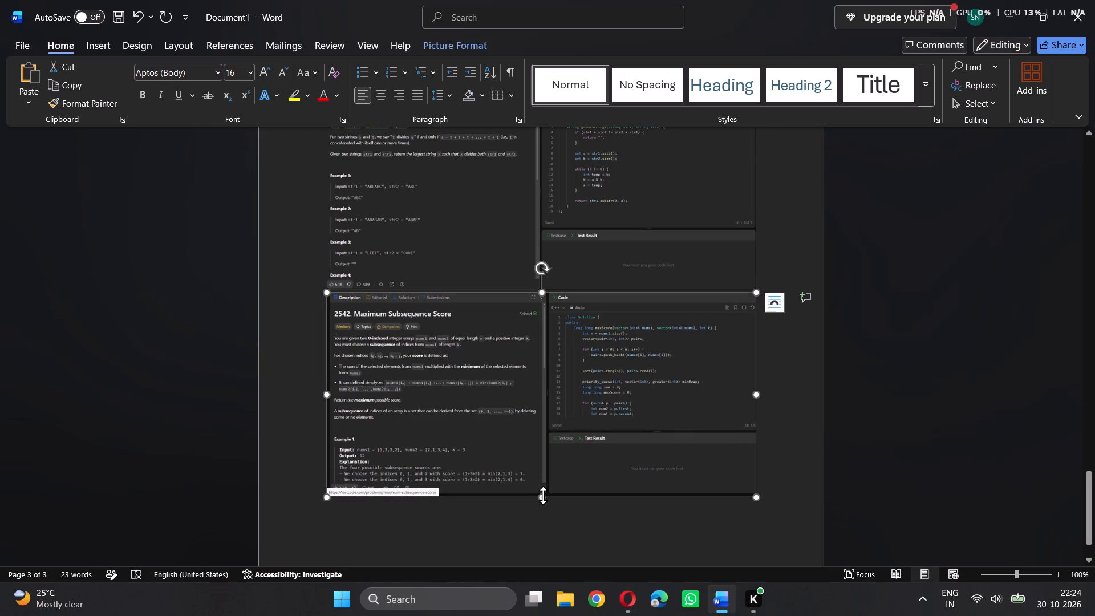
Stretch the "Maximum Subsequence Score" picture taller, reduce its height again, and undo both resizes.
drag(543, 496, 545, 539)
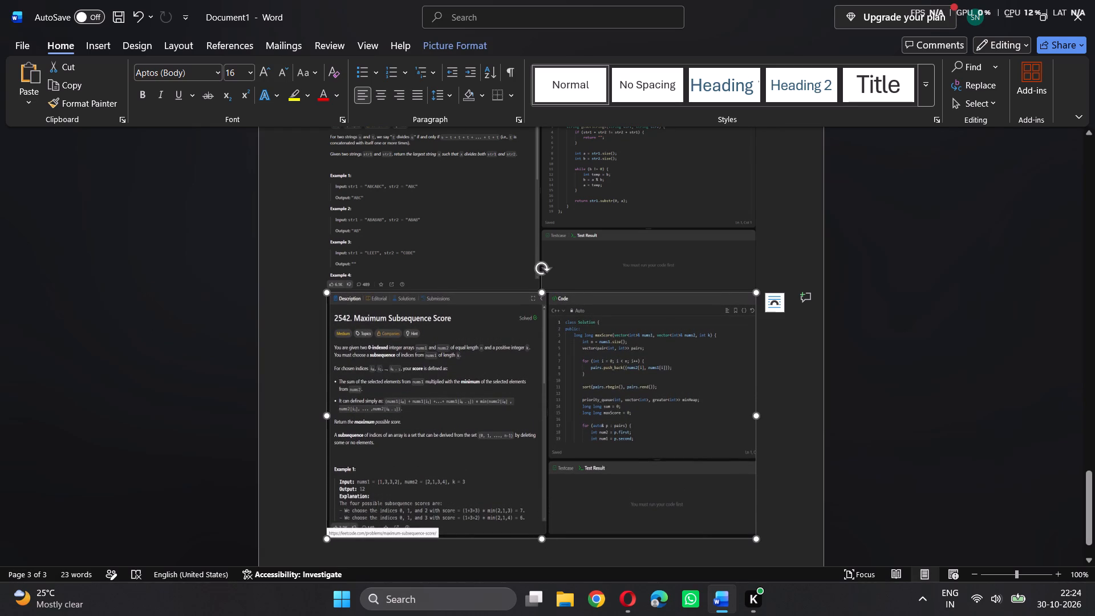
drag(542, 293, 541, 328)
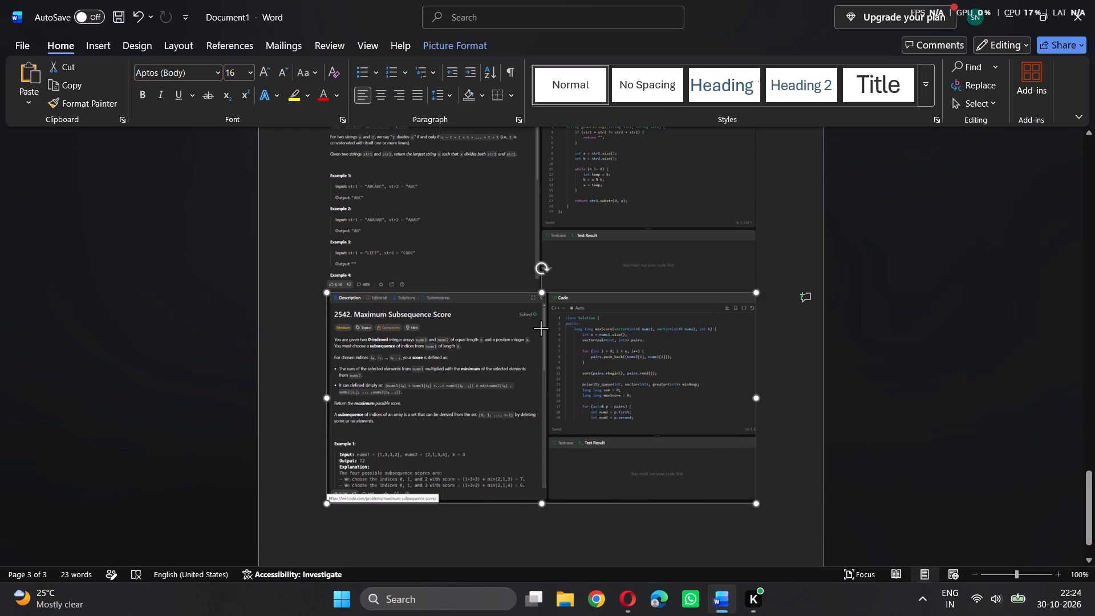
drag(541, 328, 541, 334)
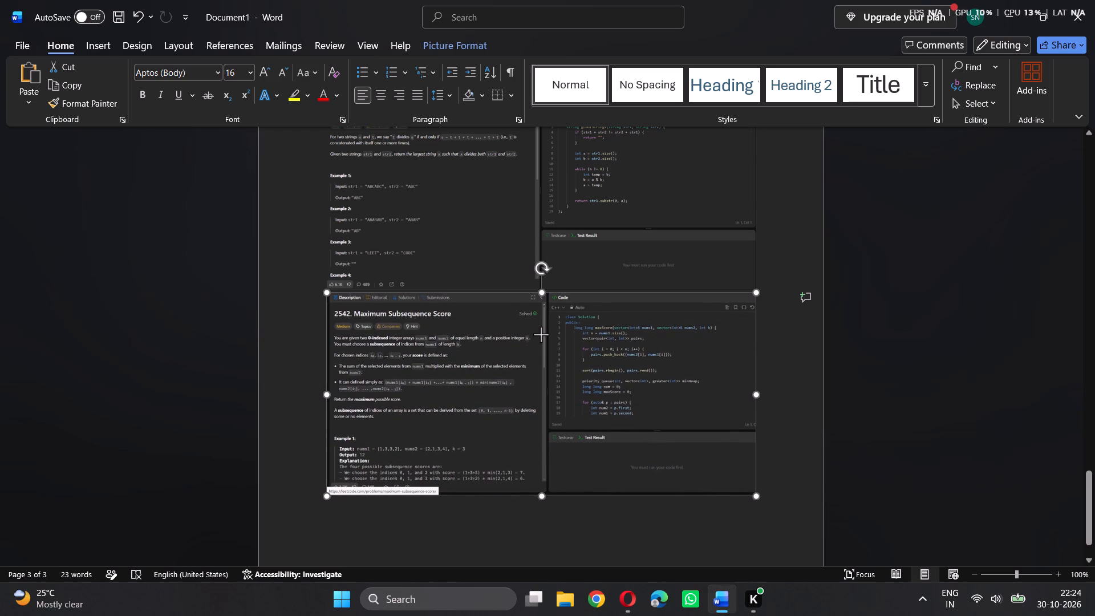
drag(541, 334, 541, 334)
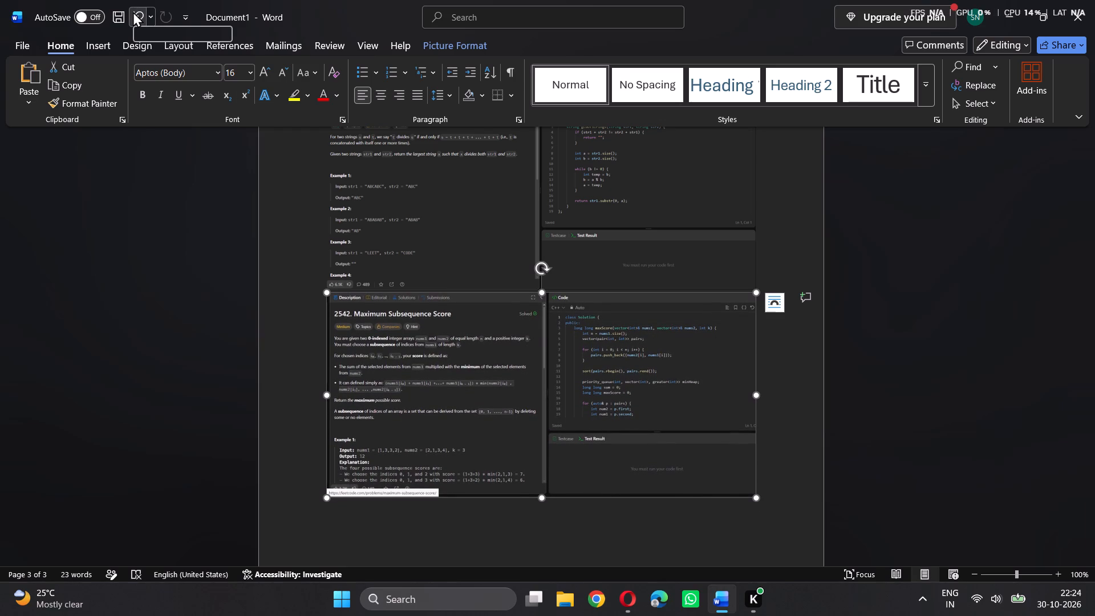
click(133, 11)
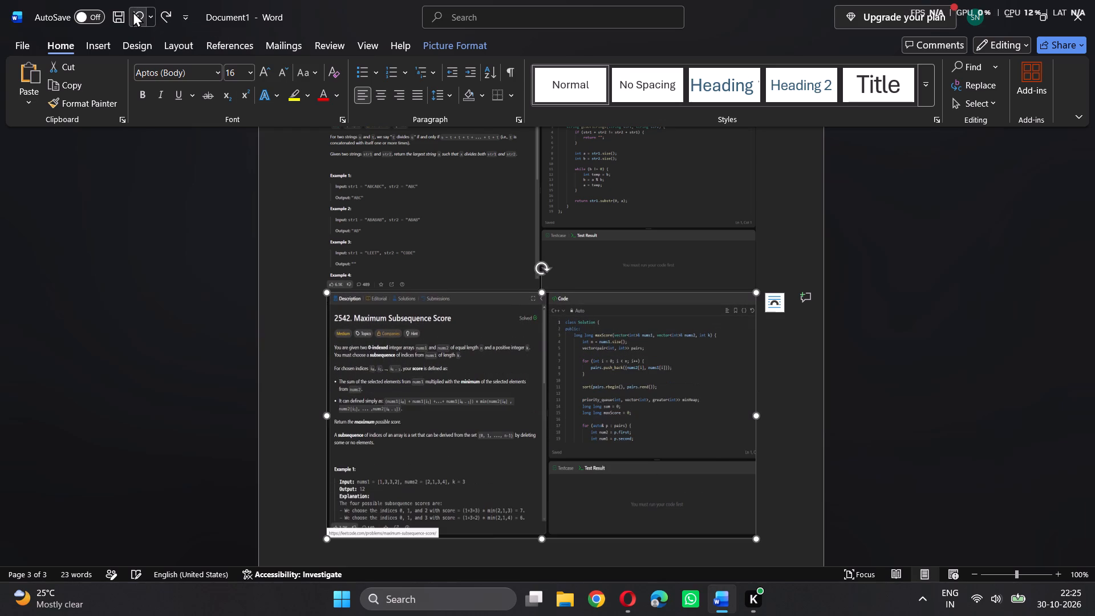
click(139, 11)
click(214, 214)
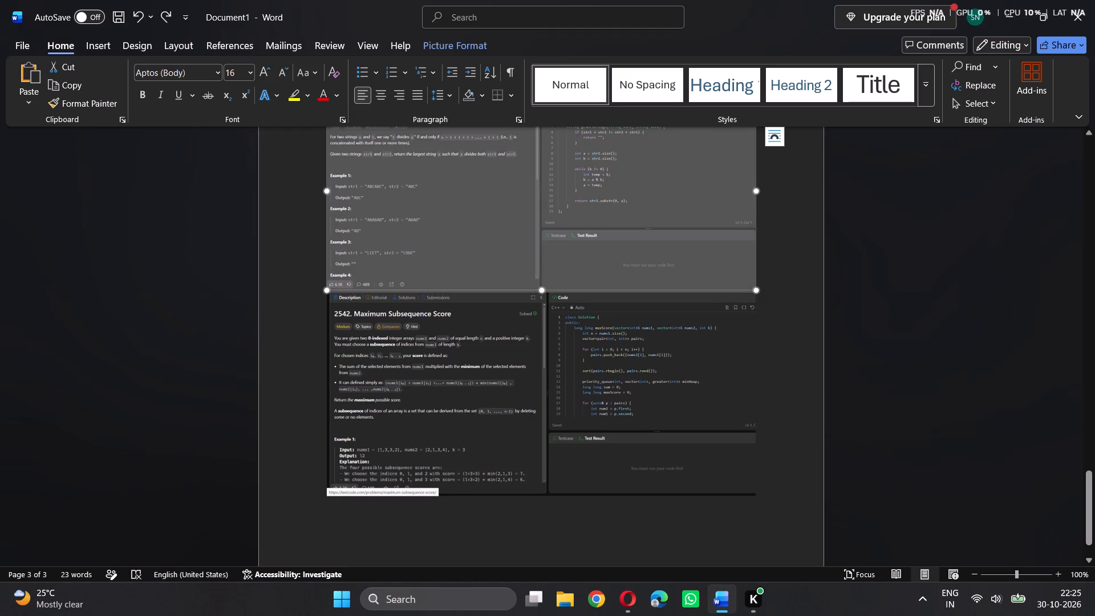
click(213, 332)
Review the document from the inserted problem screenshots back through the badge images and profile screenshot to the student details.
scroll(213, 332, up, 2)
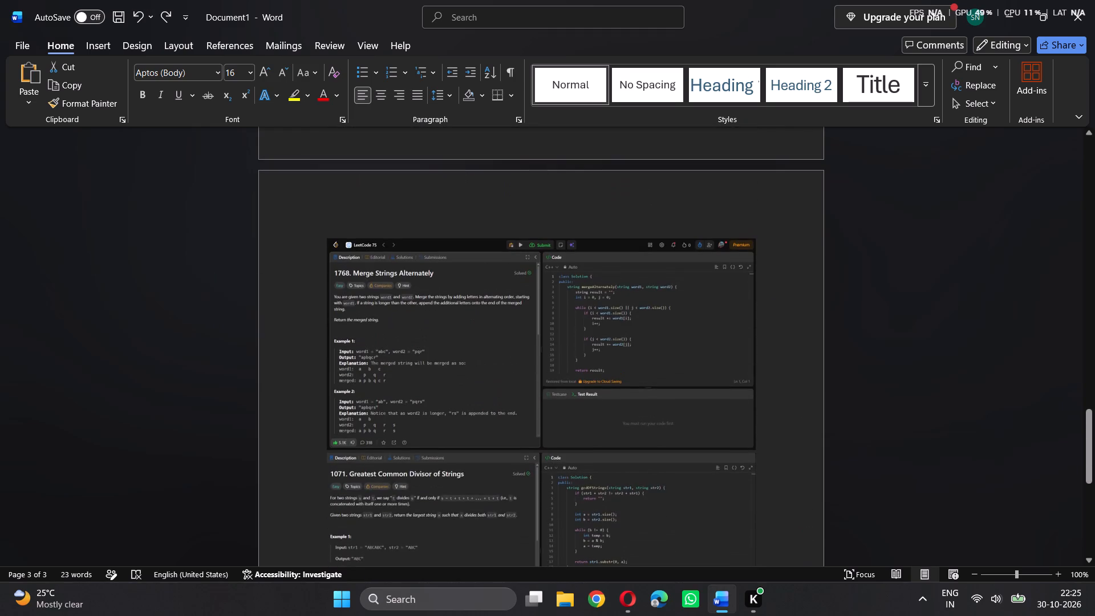
scroll(213, 332, down, 1)
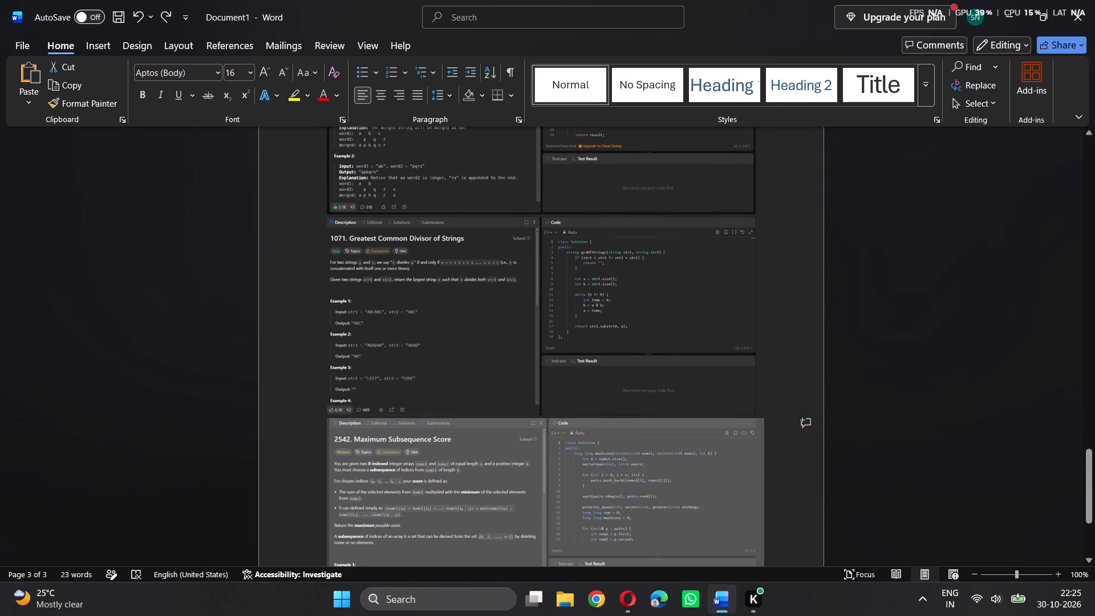
scroll(213, 332, up, 1)
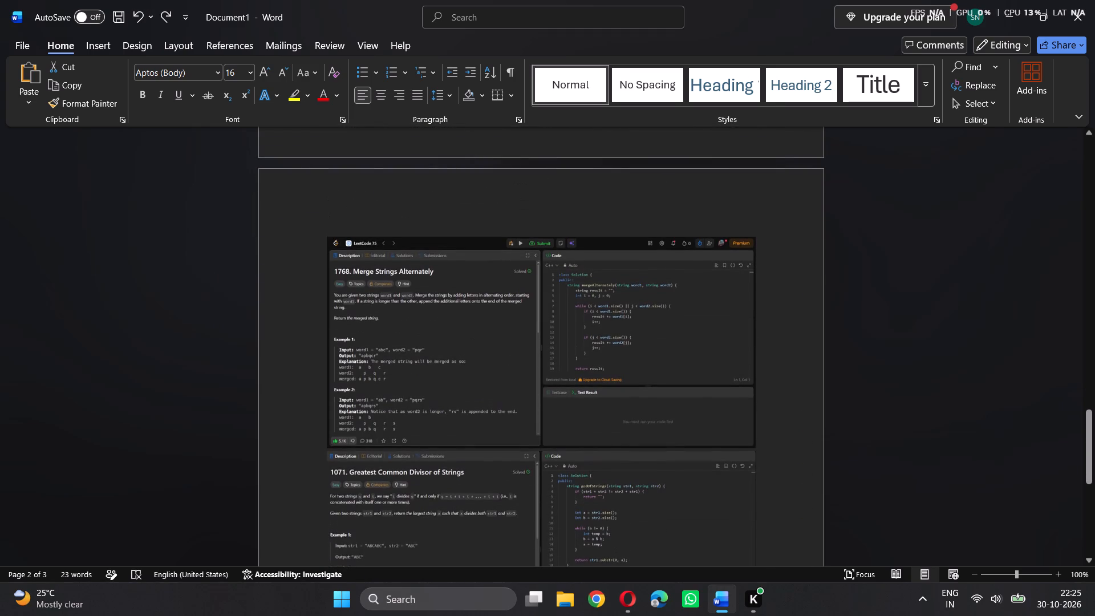
scroll(213, 332, up, 3)
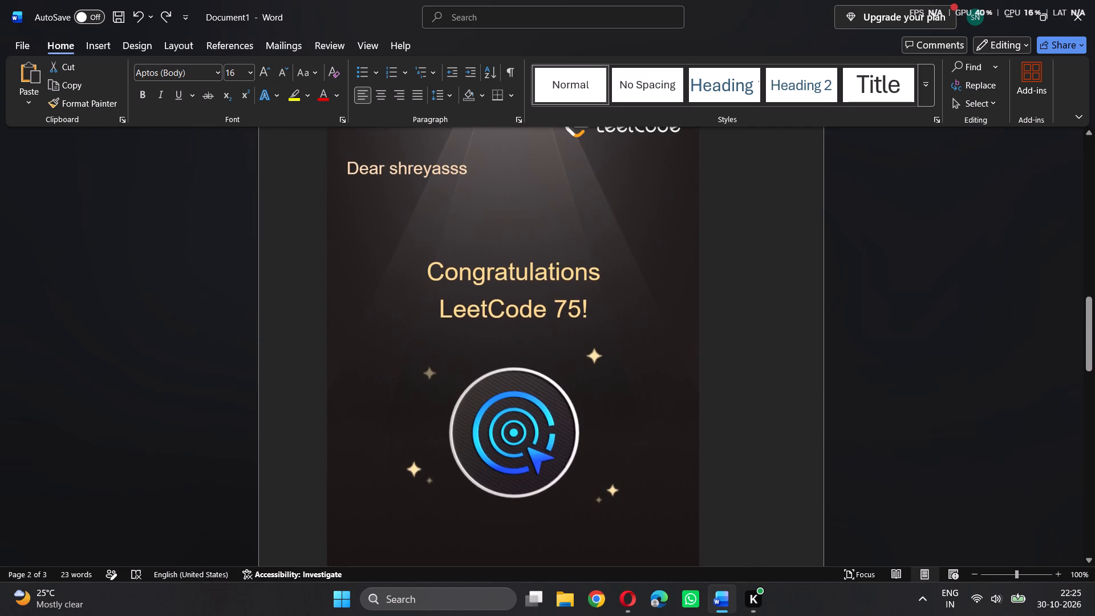
scroll(213, 332, up, 4)
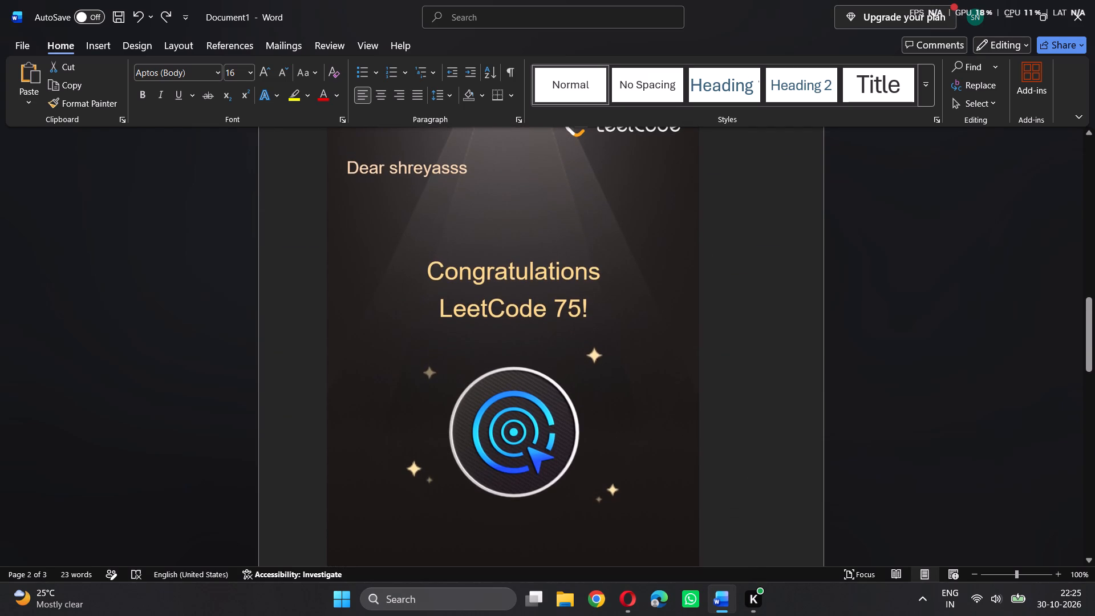
scroll(213, 332, up, 4)
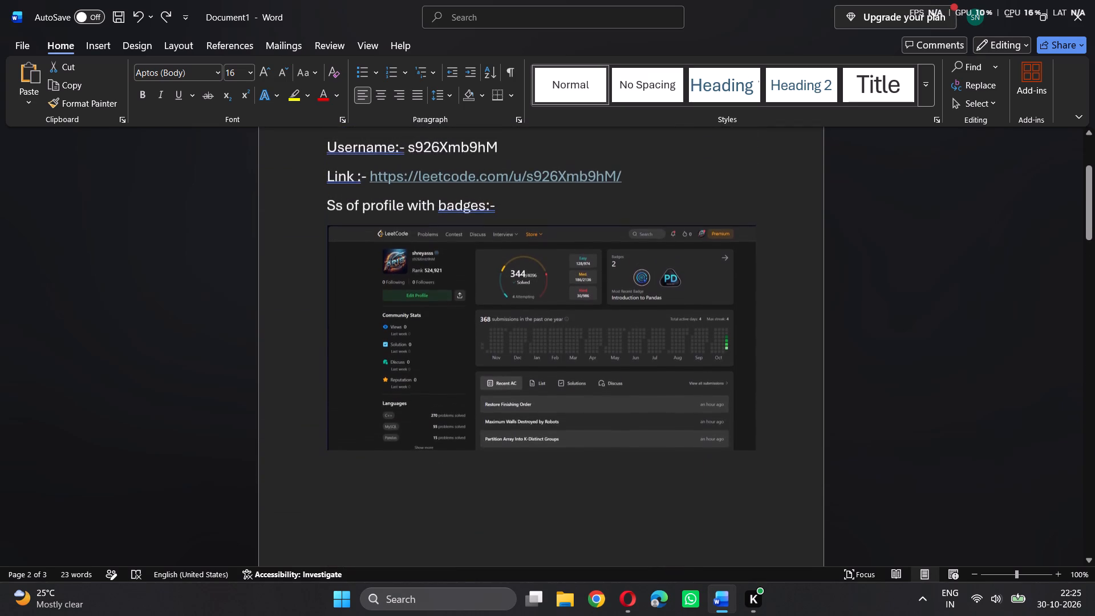
scroll(213, 332, up, 2)
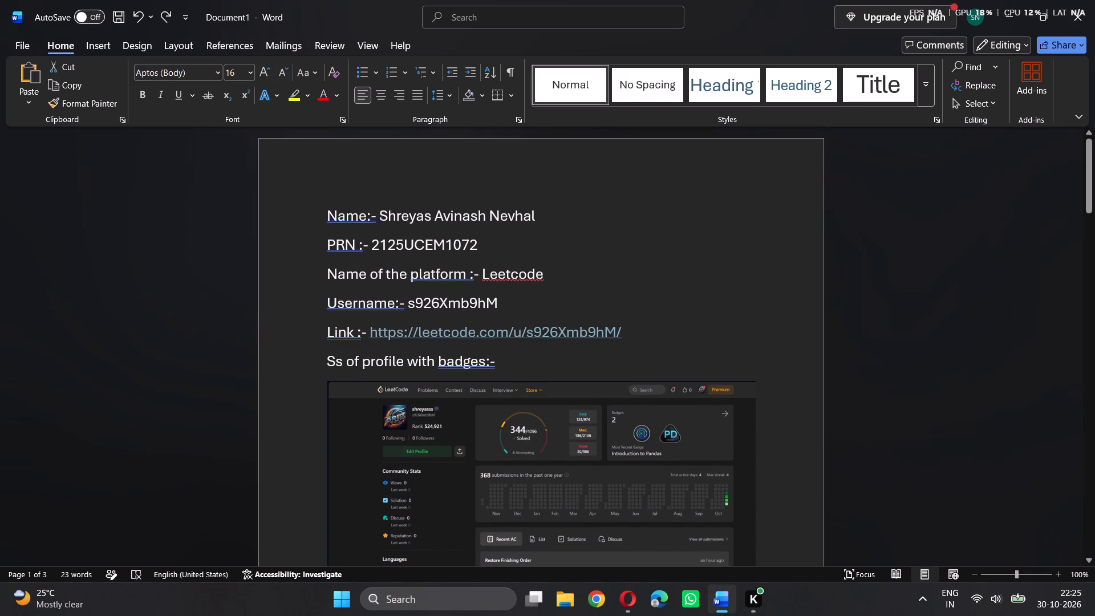
Save the document as Name in the local Downloads folder.
key(ctrl+s)
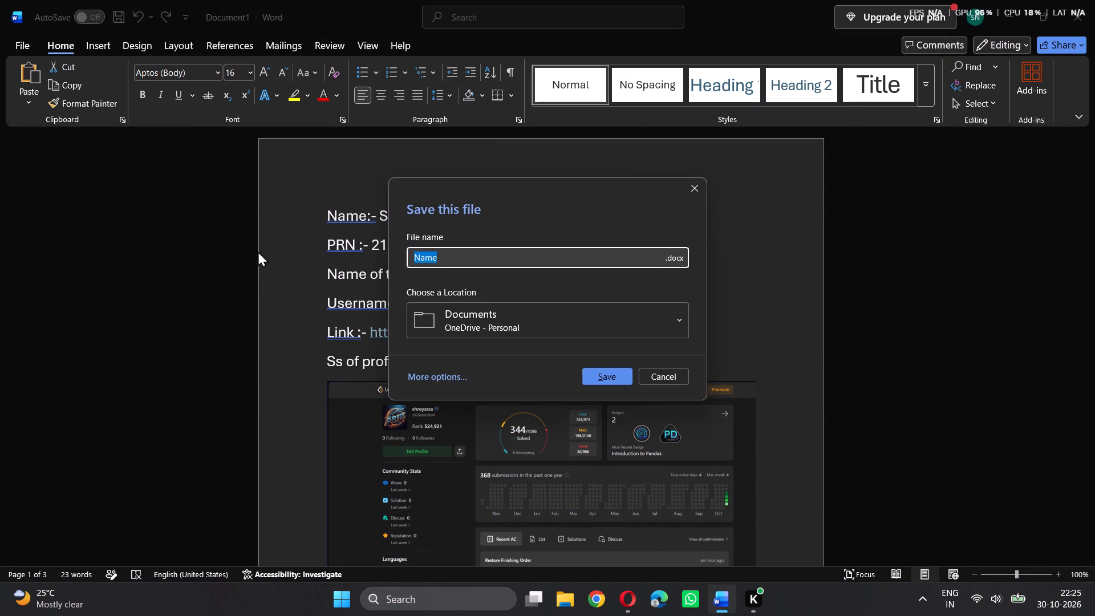
click(509, 322)
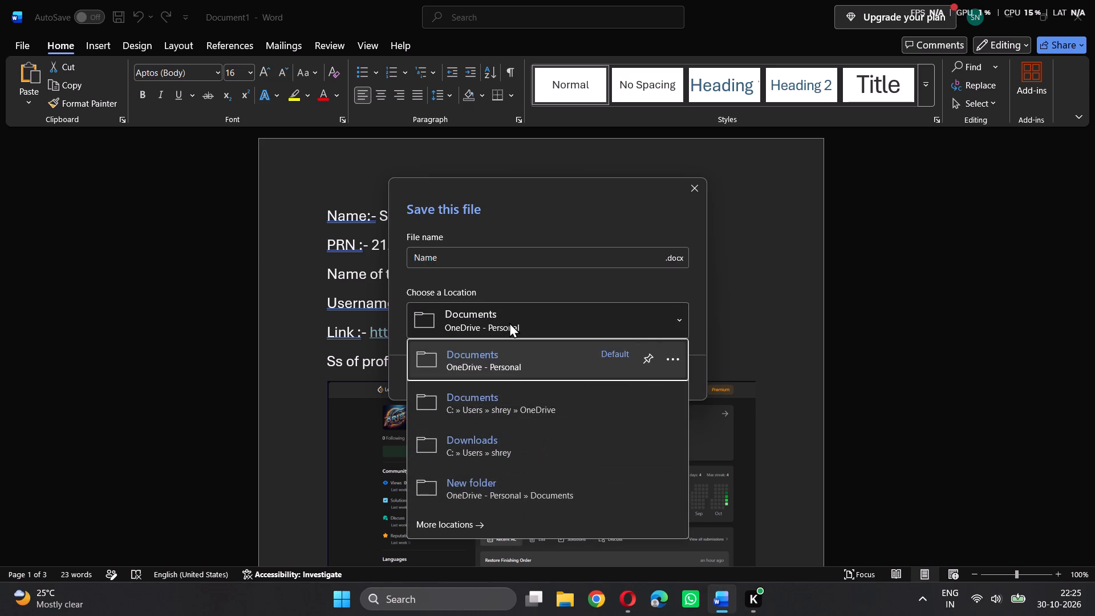
click(513, 454)
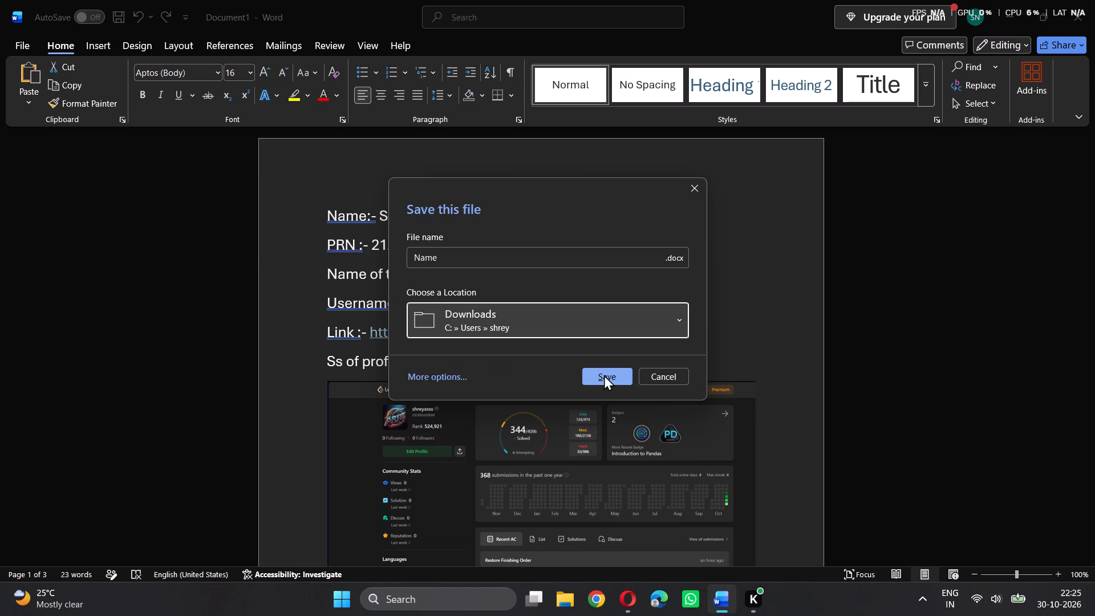
click(604, 375)
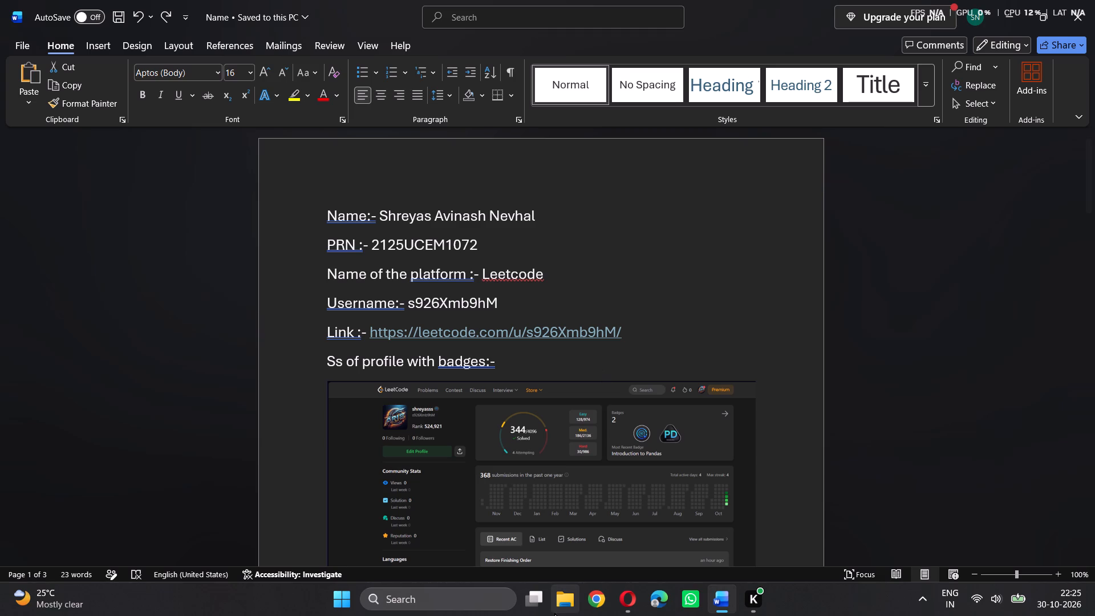
Check the Downloads folder for the Name document, and close both the folder window and the document.
click(565, 601)
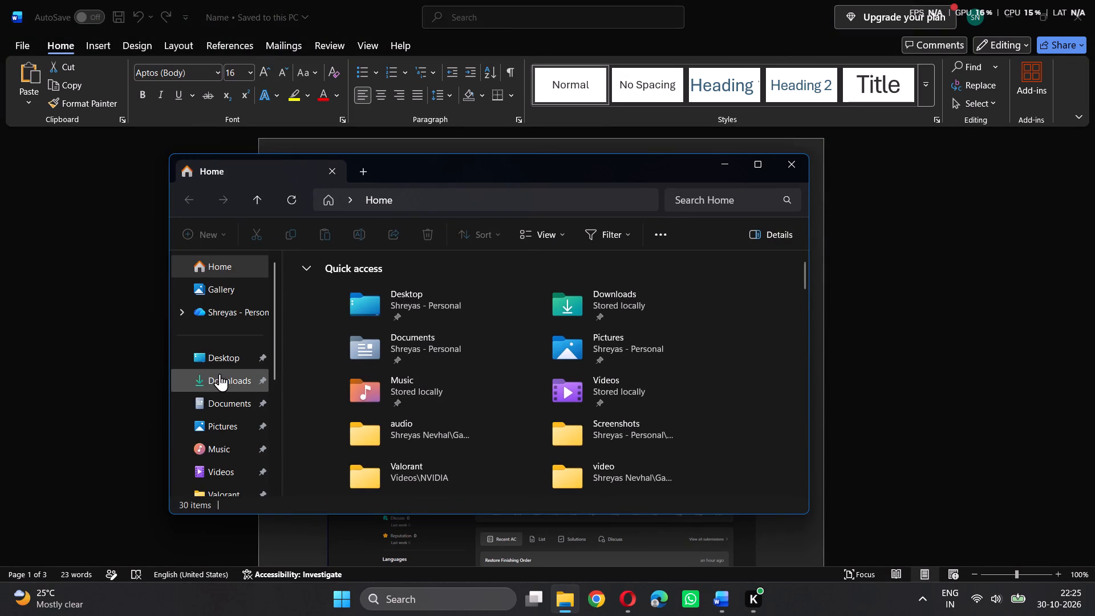
click(220, 374)
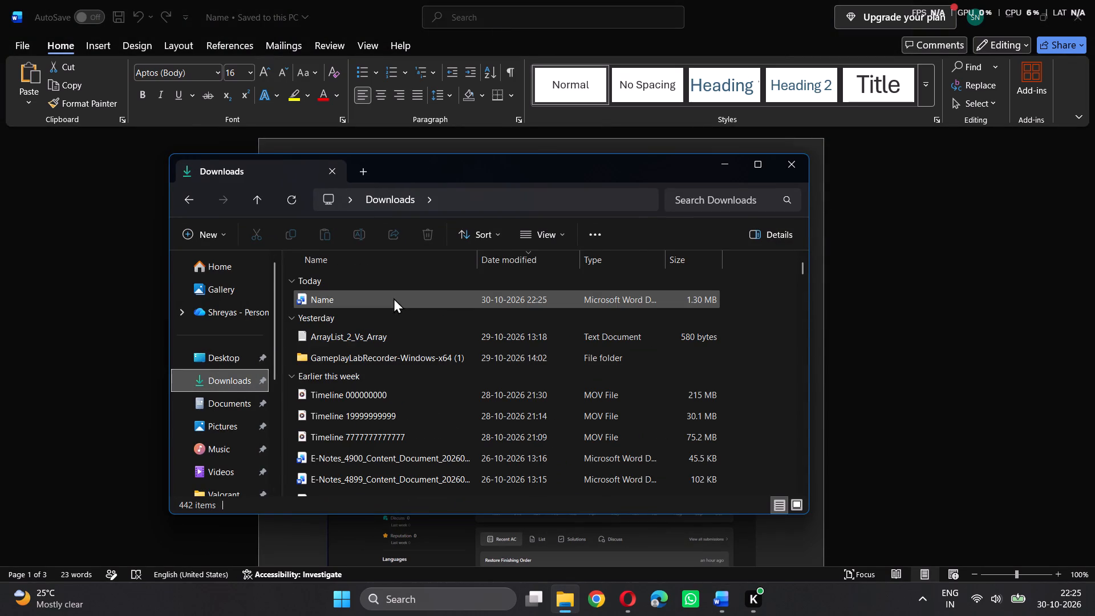
click(792, 157)
click(1094, 0)
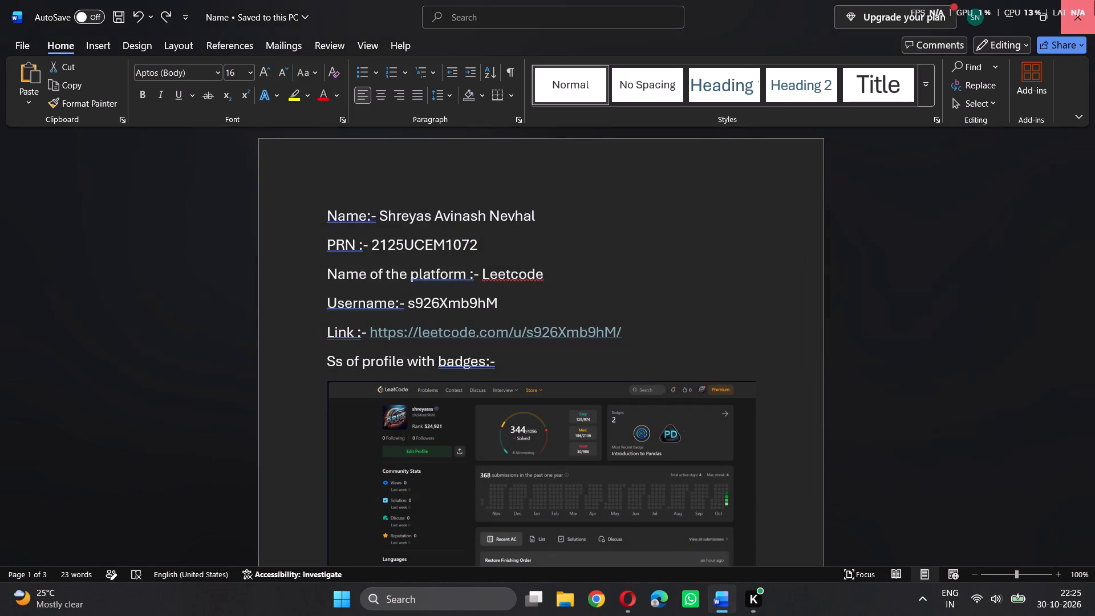
Open the Name document from the Downloads folder in File Explorer.
click(582, 603)
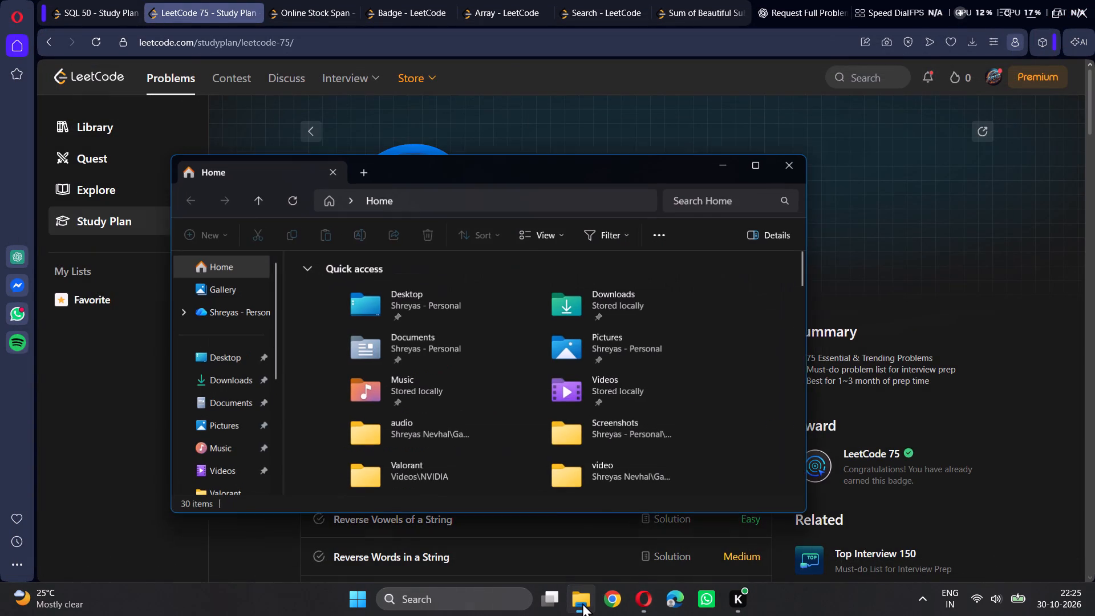
click(228, 389)
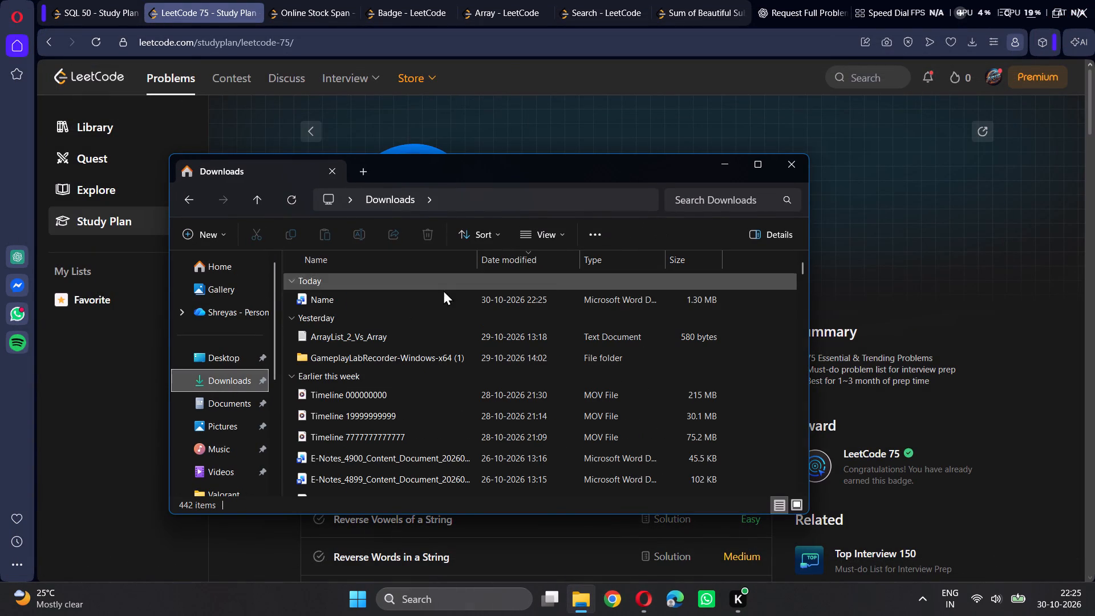
double_click(437, 303)
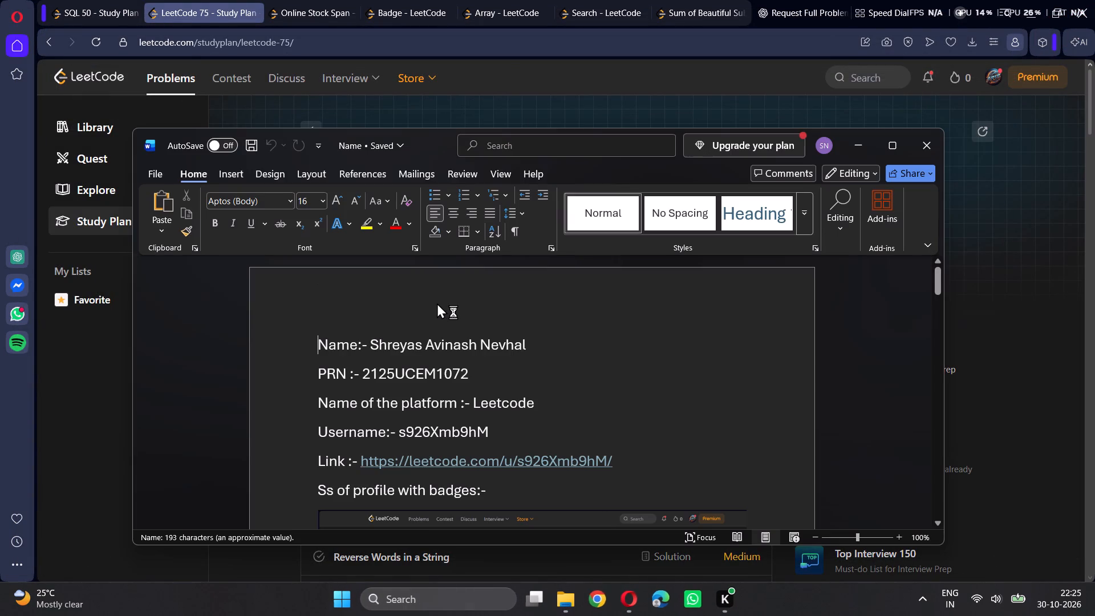
Review the reopened document from the student details and profile link through the profile screenshot and LeetCode 75 badge image to the first problem screenshot.
click(403, 461)
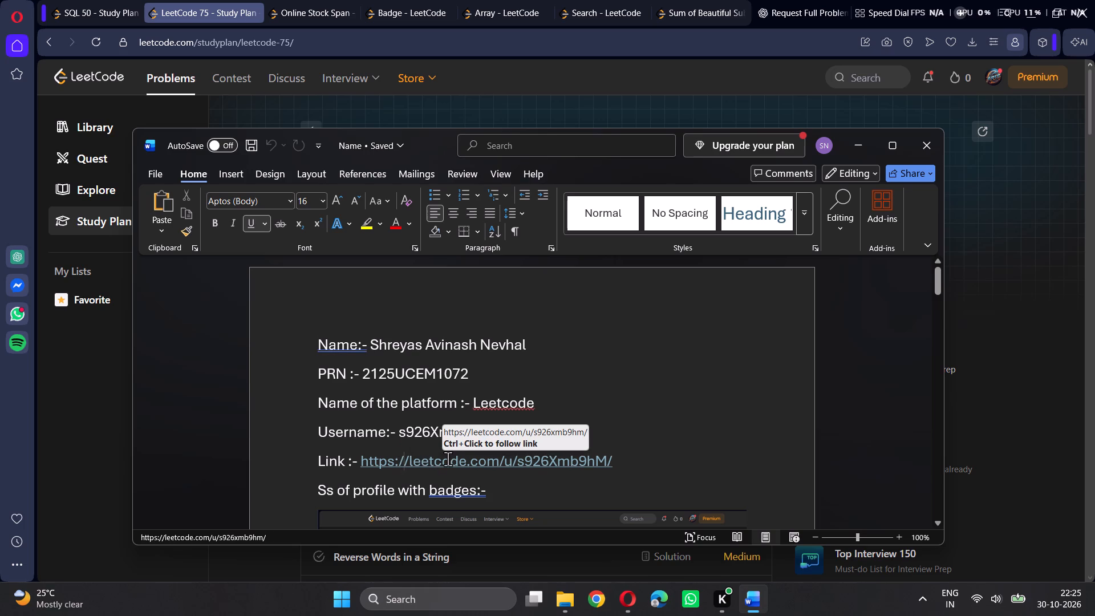
click(741, 346)
scroll(655, 388, down, 3)
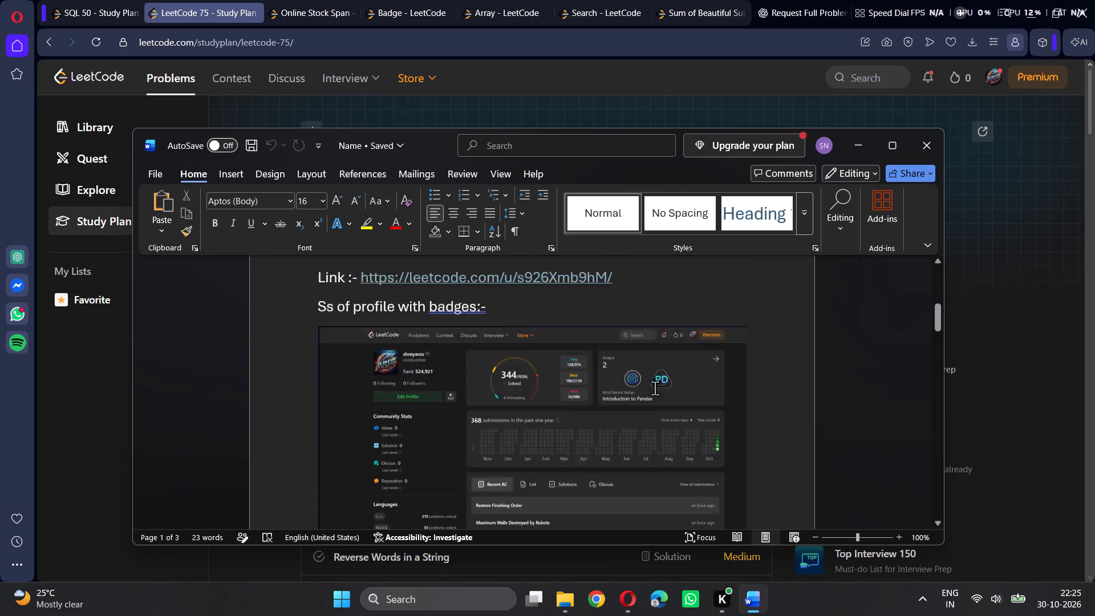
scroll(655, 388, down, 1)
scroll(655, 388, up, 3)
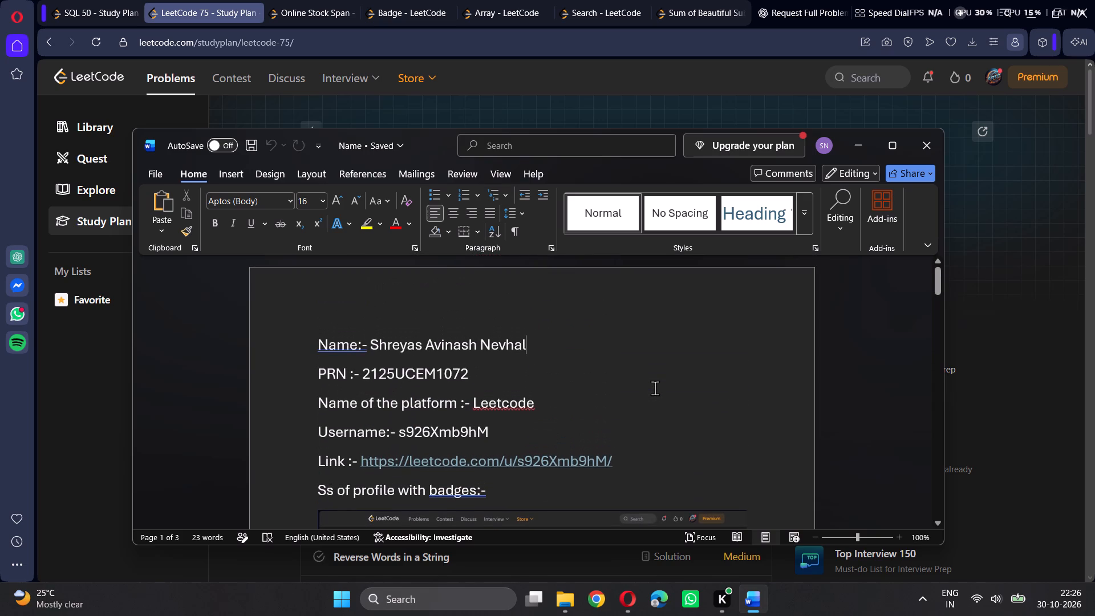
scroll(655, 388, up, 1)
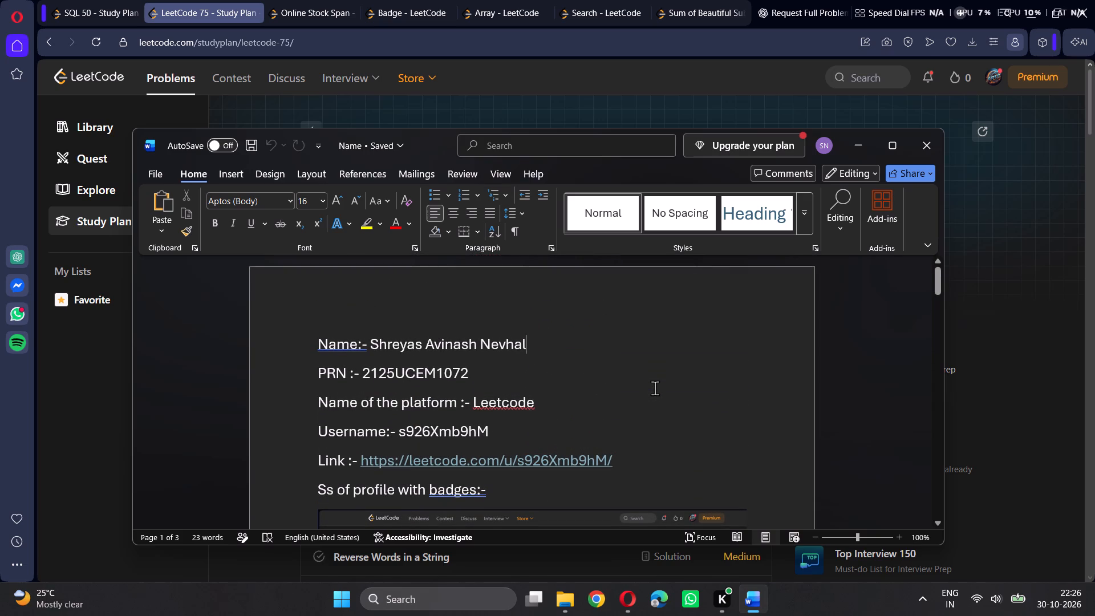
scroll(655, 388, up, 6)
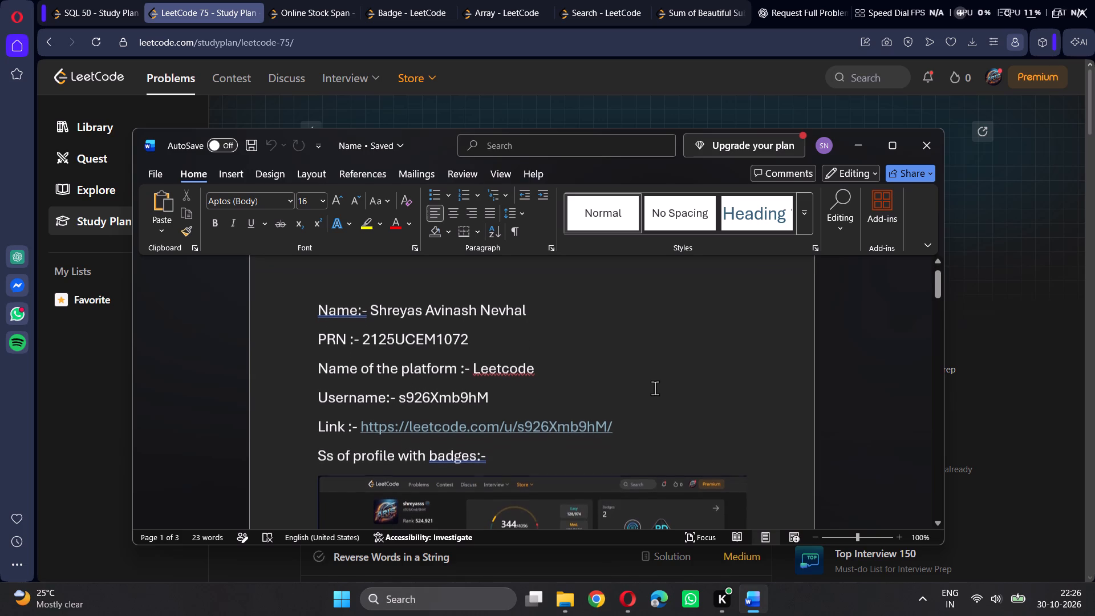
scroll(655, 388, up, 1)
scroll(655, 388, down, 2)
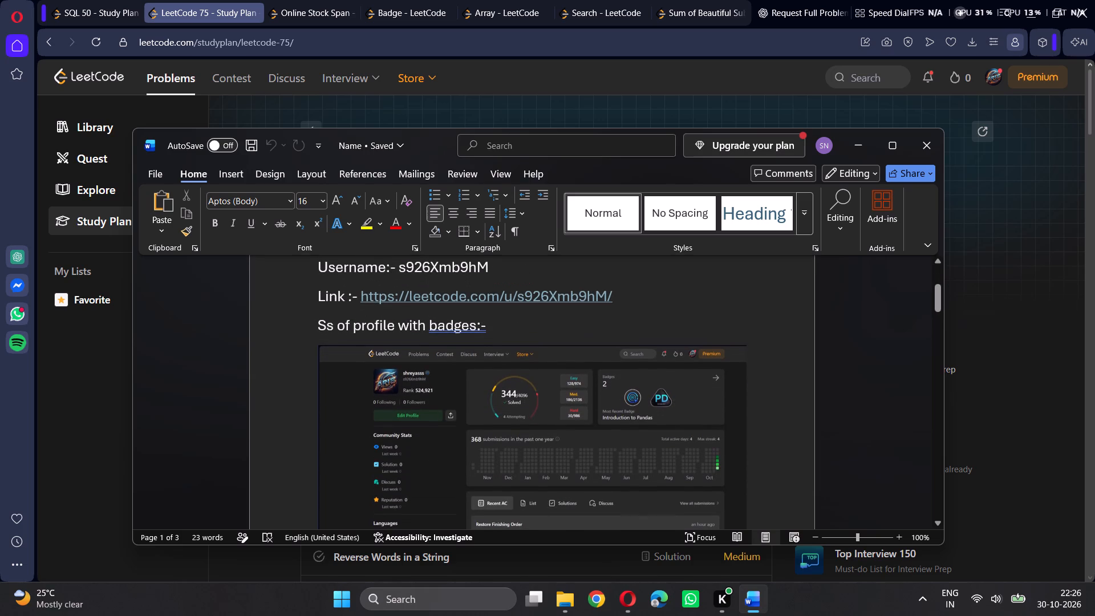
scroll(655, 388, down, 3)
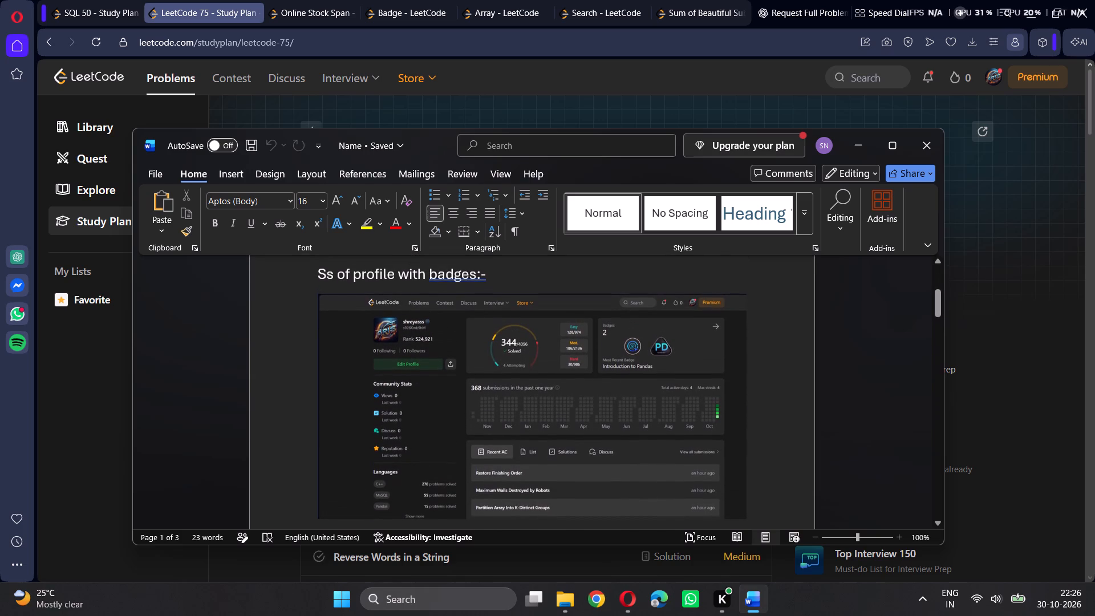
scroll(655, 388, down, 3)
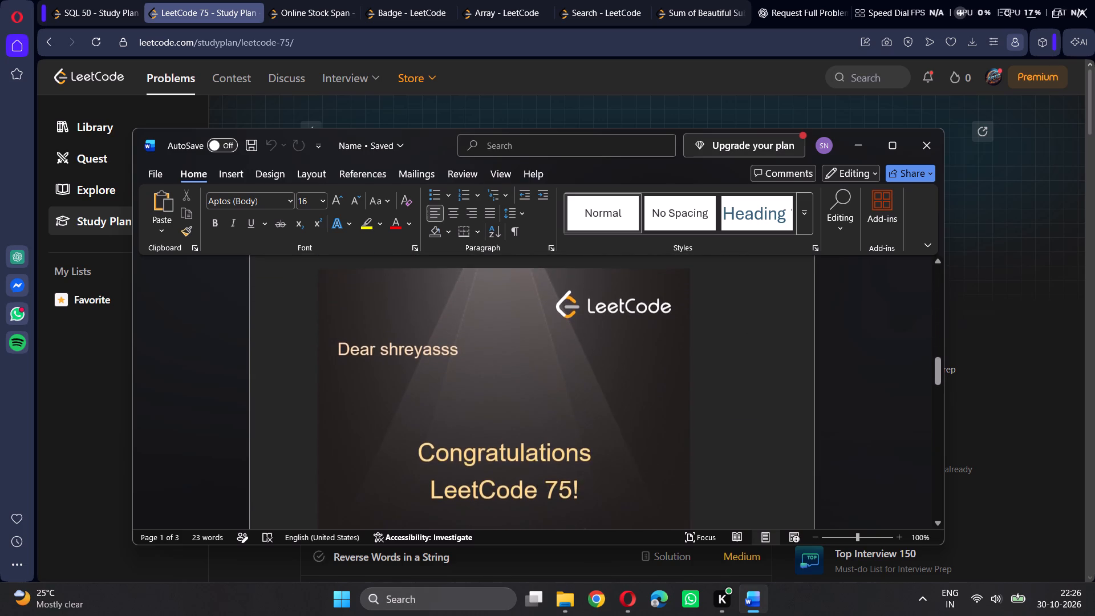
scroll(655, 388, down, 3)
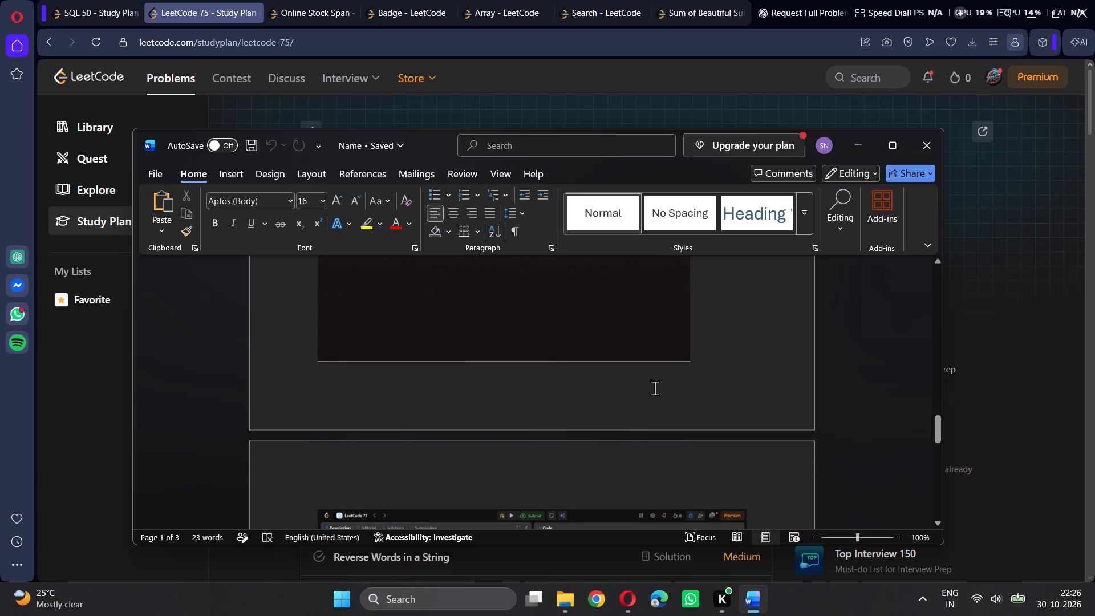
Switch to Opera and open the account's LeetCode profile page.
click(631, 594)
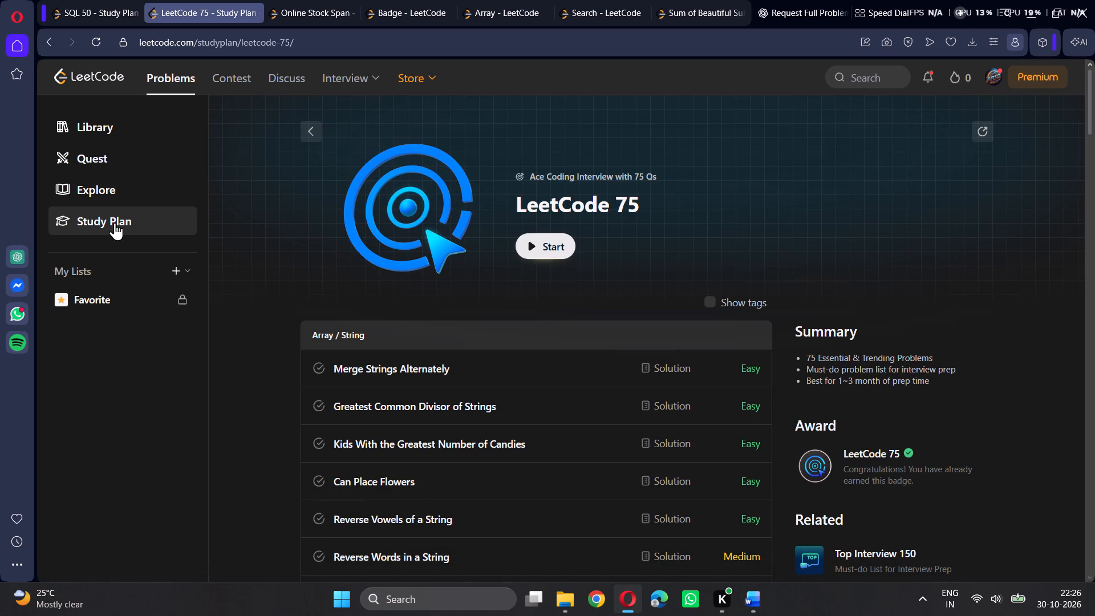
click(997, 71)
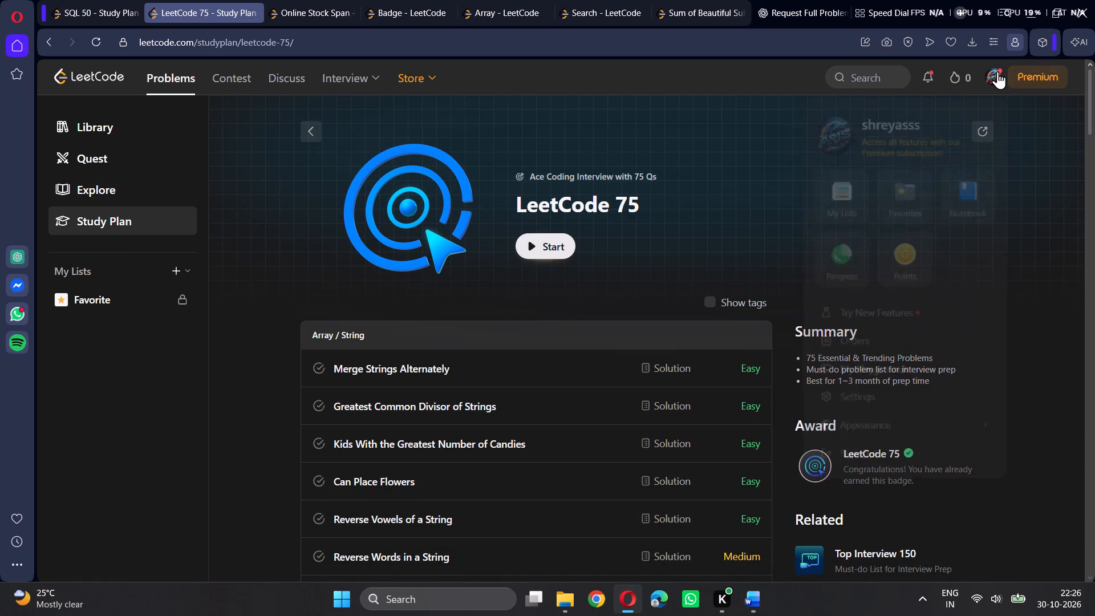
click(897, 137)
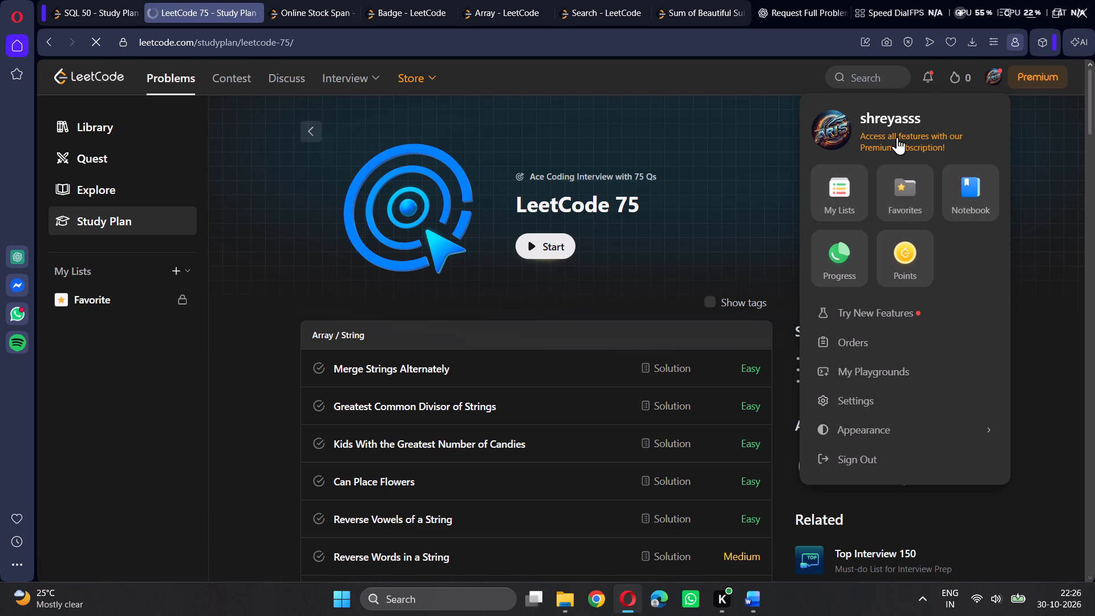
click(877, 121)
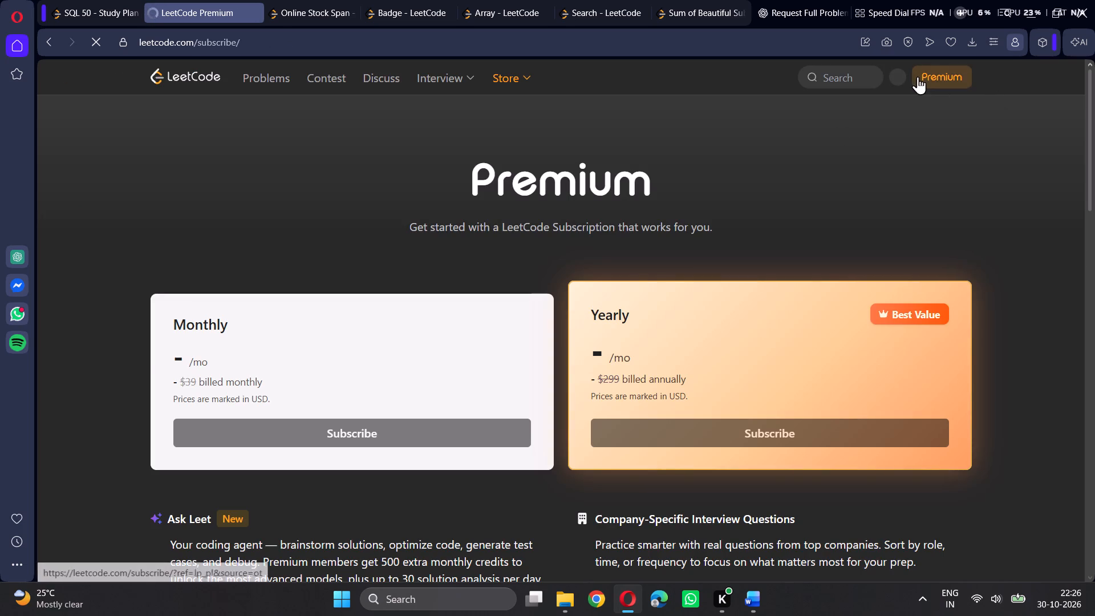
click(897, 76)
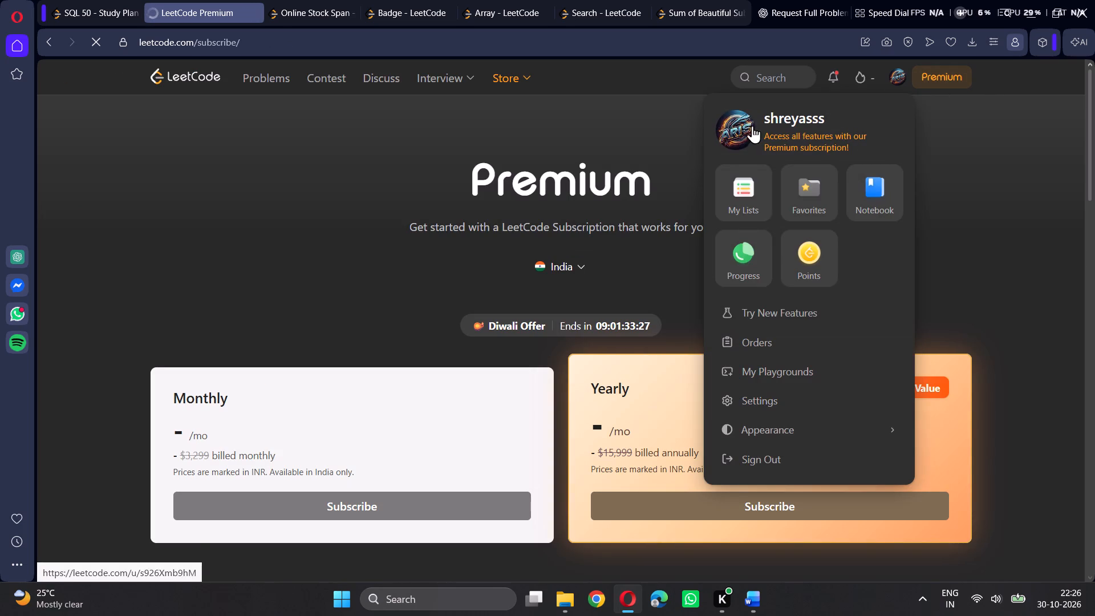
click(741, 127)
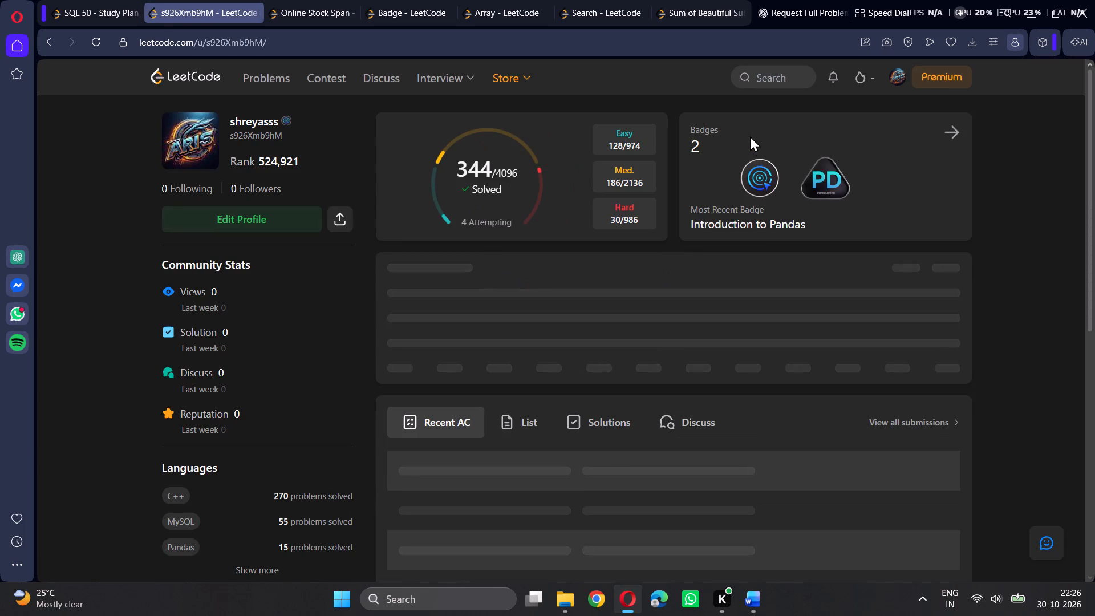
Open the Introduction to Pandas badge from the profile, generate its congratulations image, and copy that image.
click(823, 187)
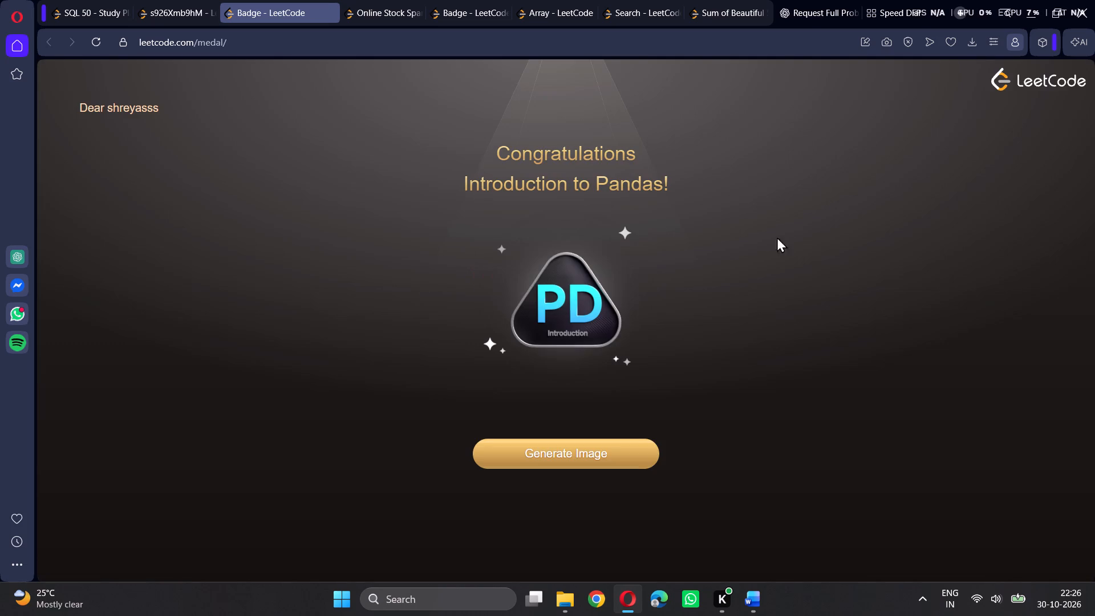
click(555, 453)
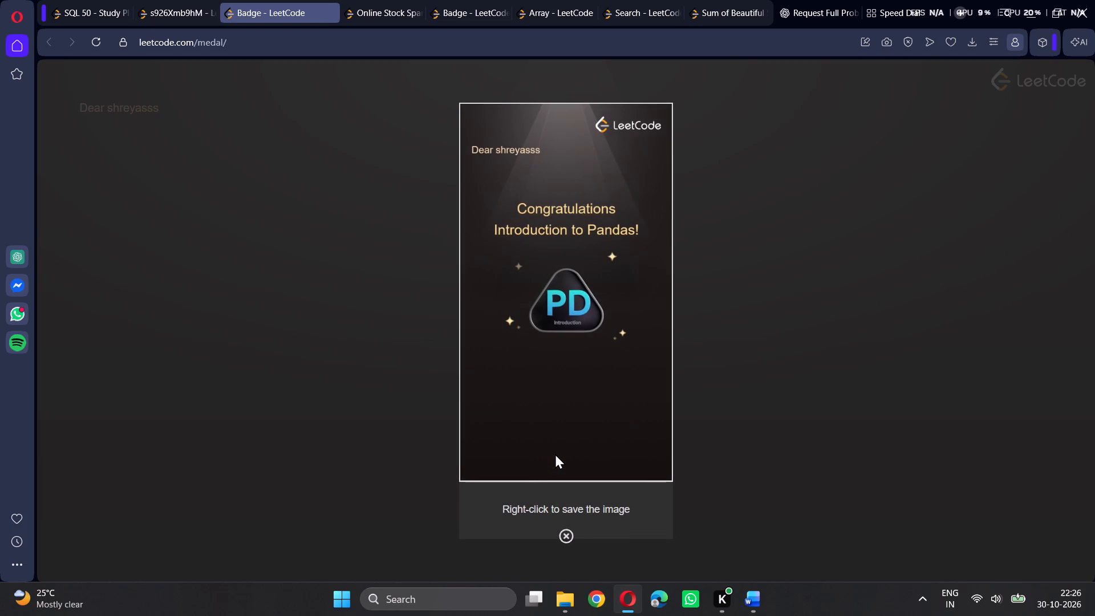
right_click(555, 354)
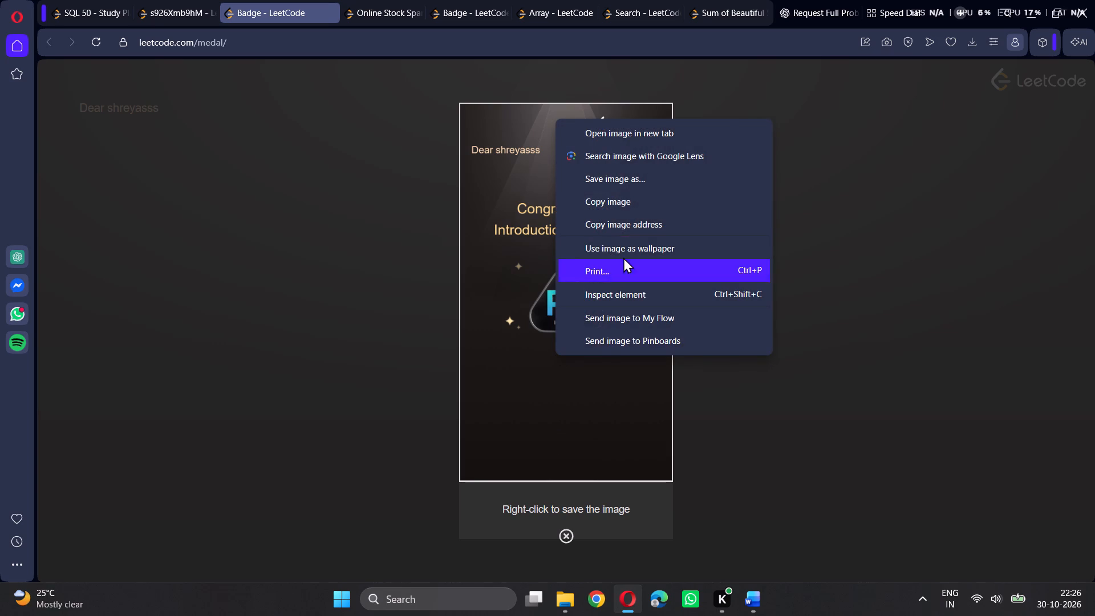
click(651, 200)
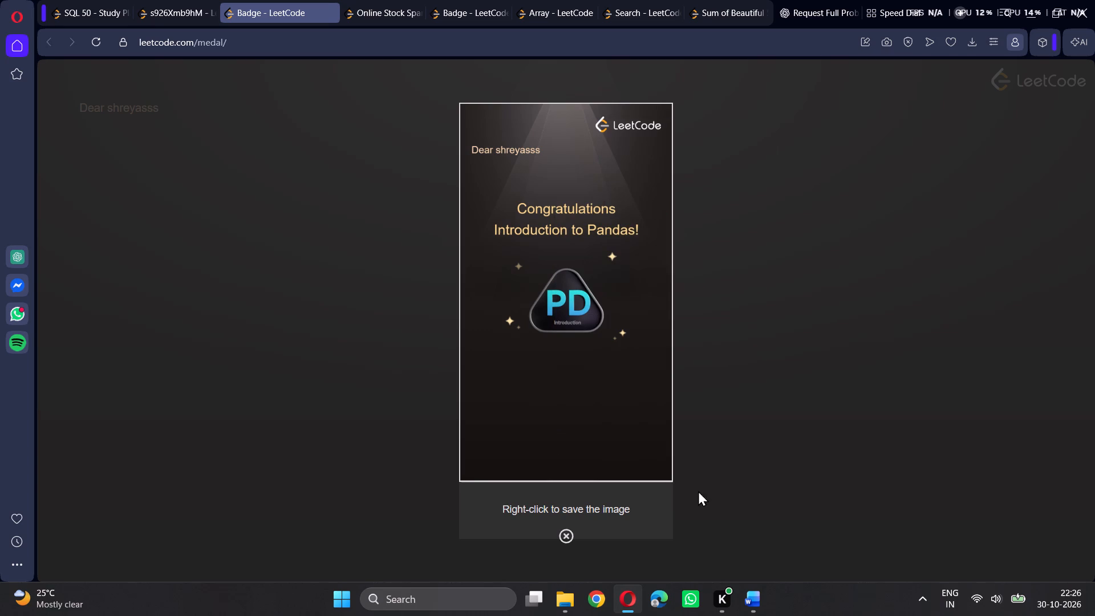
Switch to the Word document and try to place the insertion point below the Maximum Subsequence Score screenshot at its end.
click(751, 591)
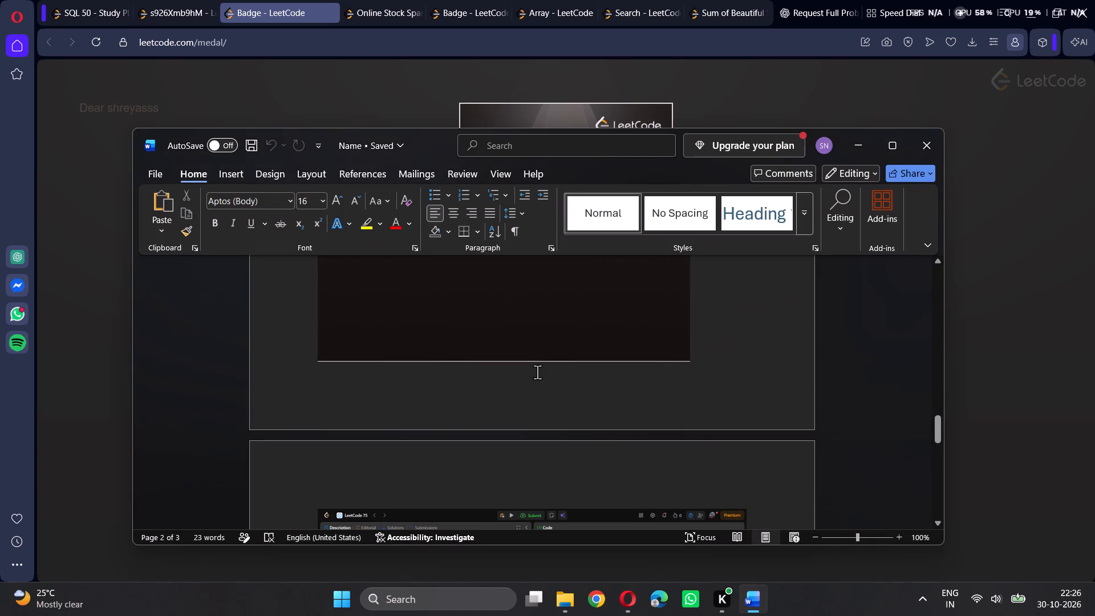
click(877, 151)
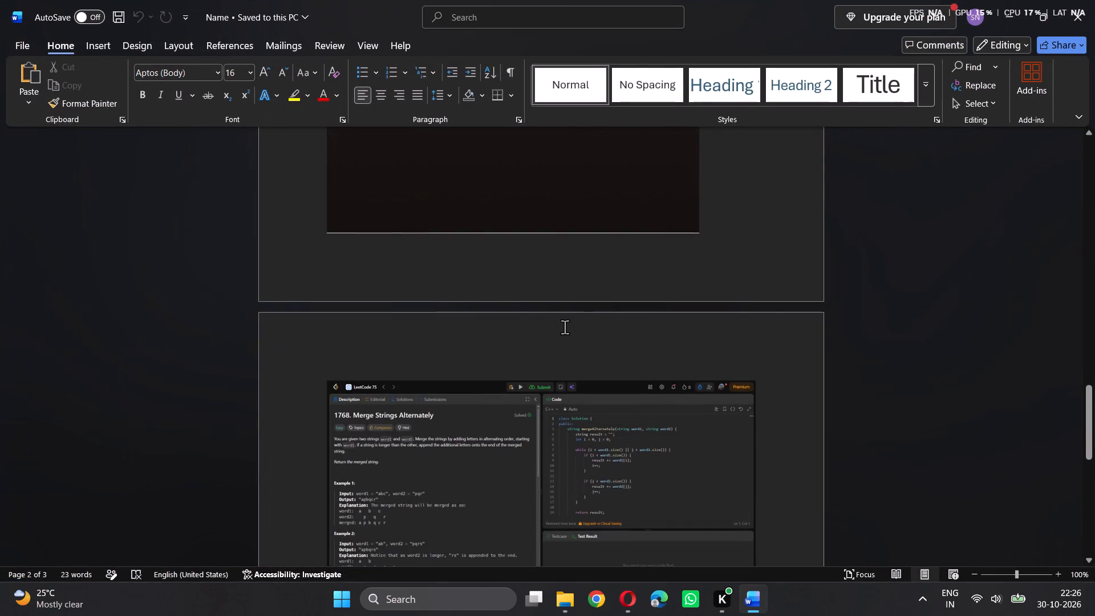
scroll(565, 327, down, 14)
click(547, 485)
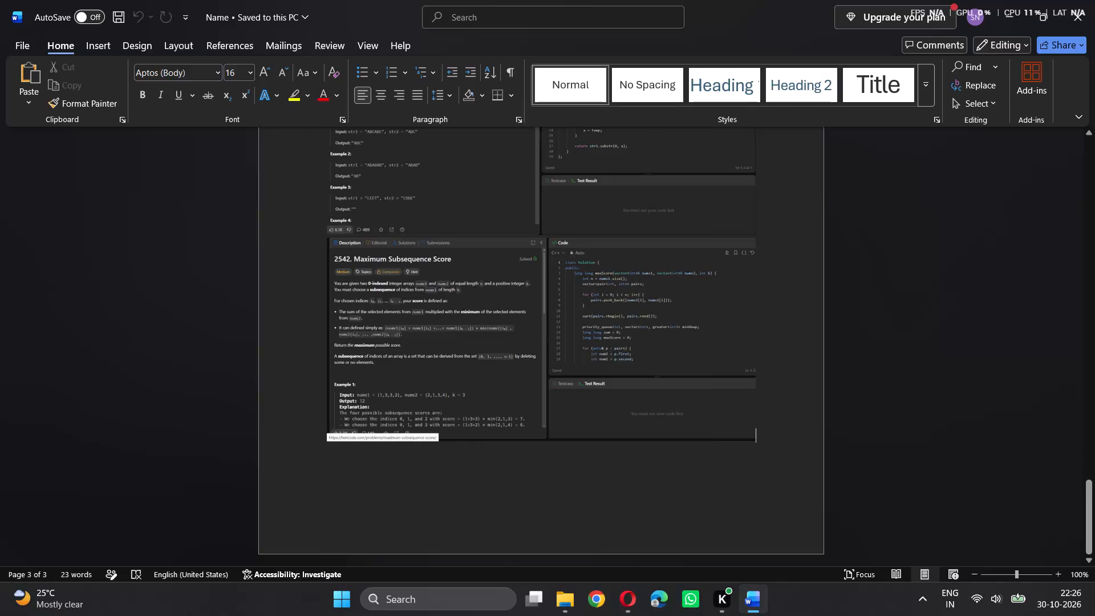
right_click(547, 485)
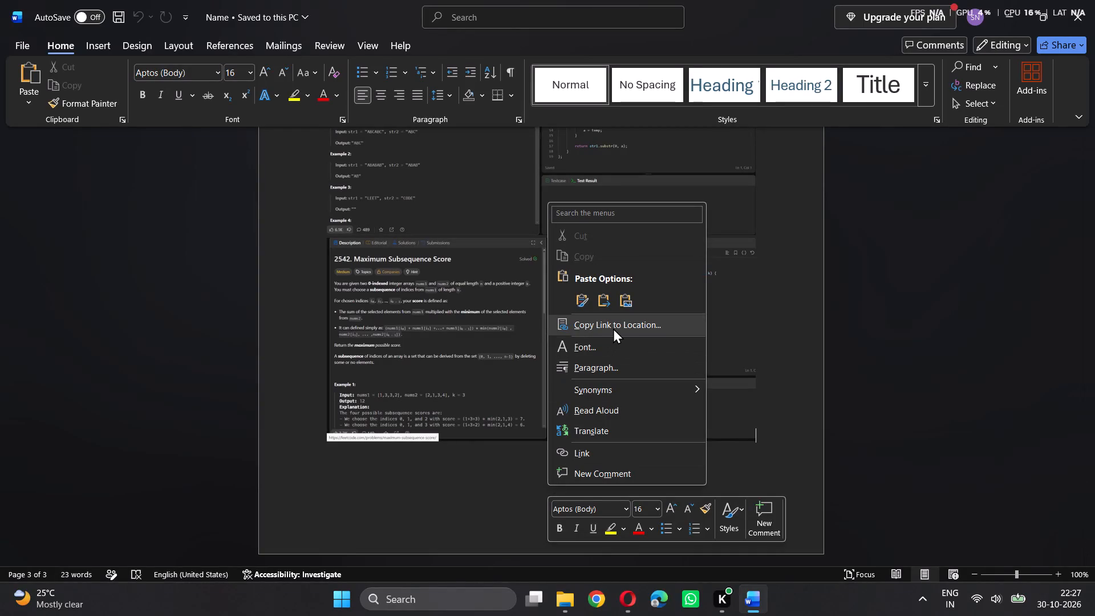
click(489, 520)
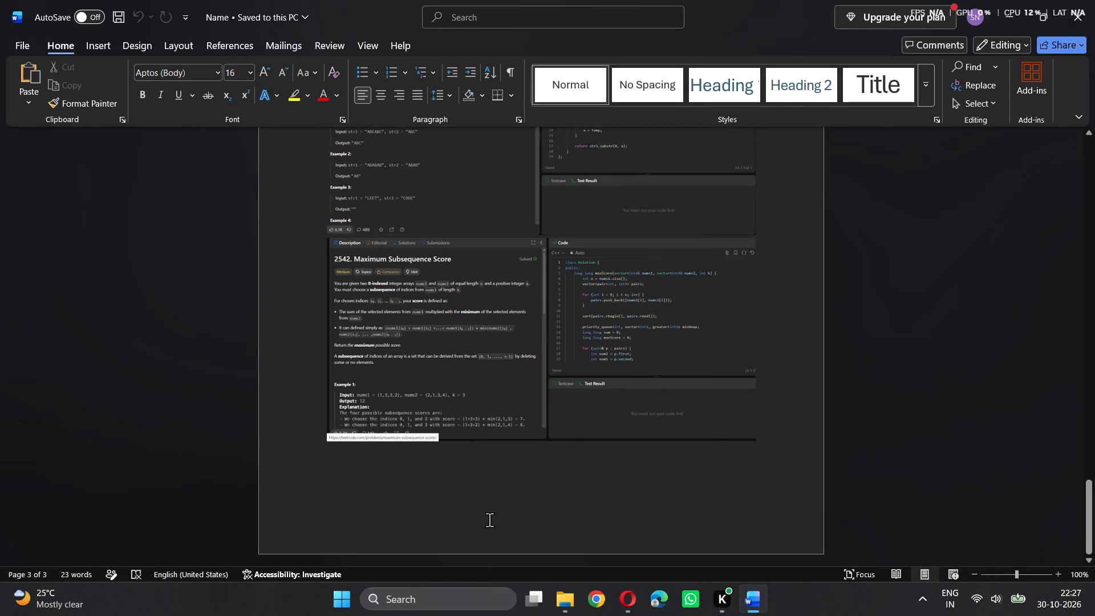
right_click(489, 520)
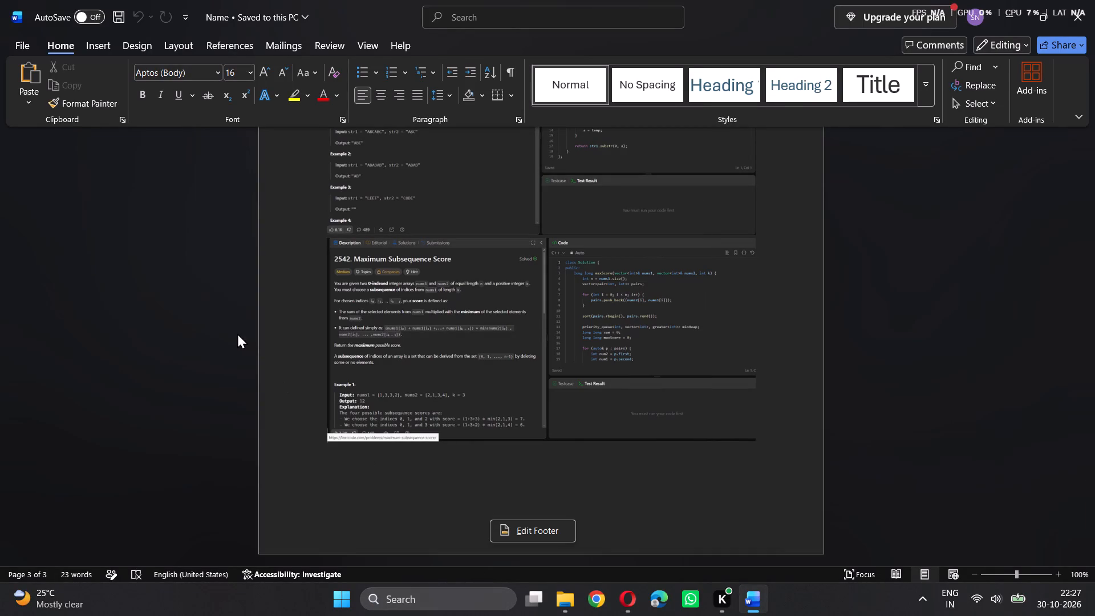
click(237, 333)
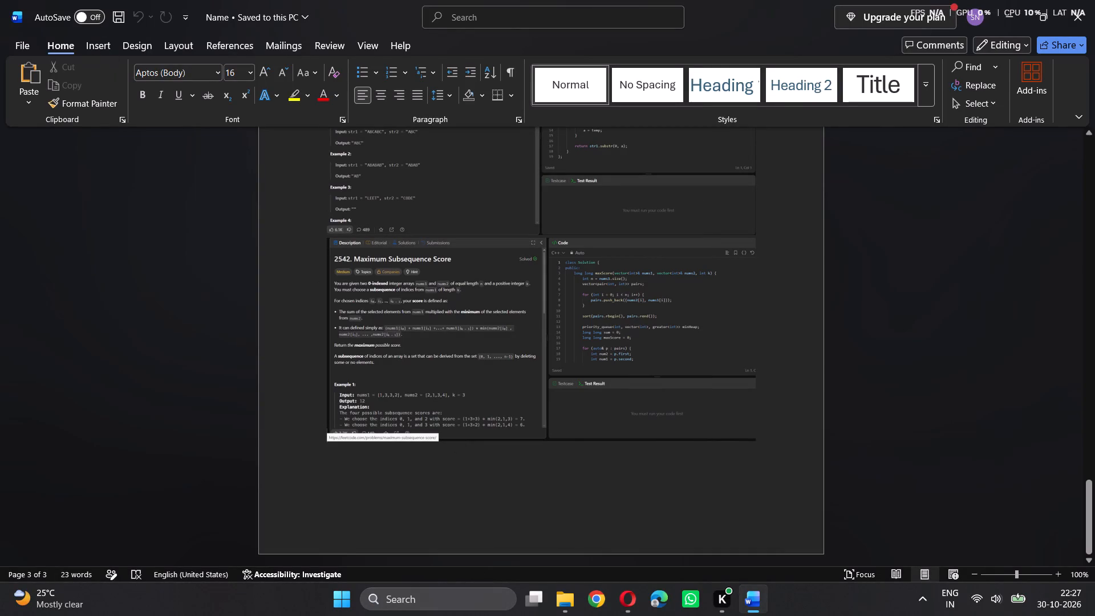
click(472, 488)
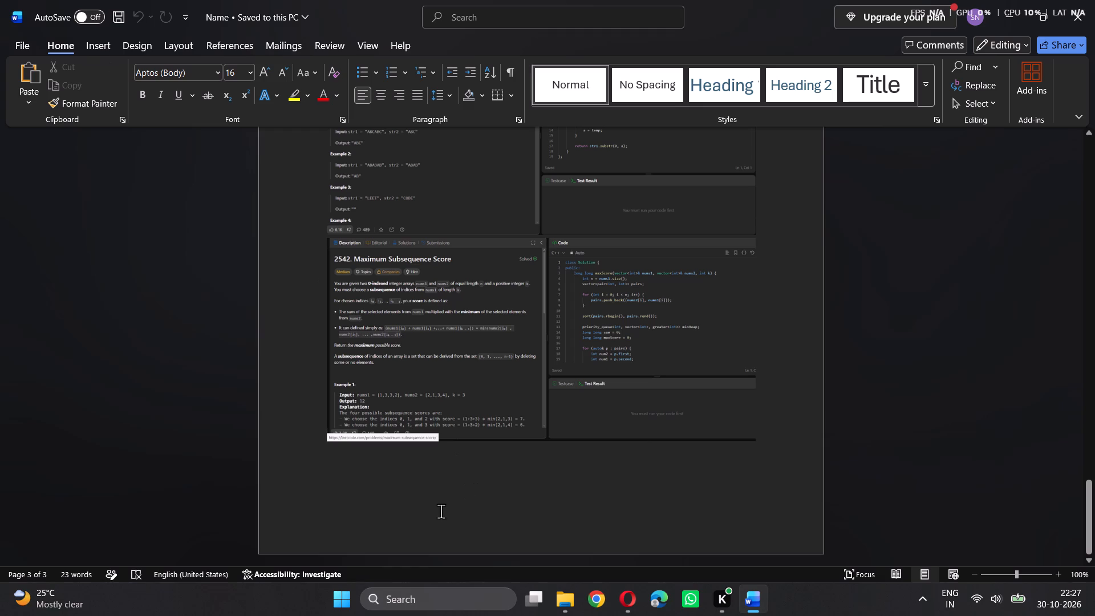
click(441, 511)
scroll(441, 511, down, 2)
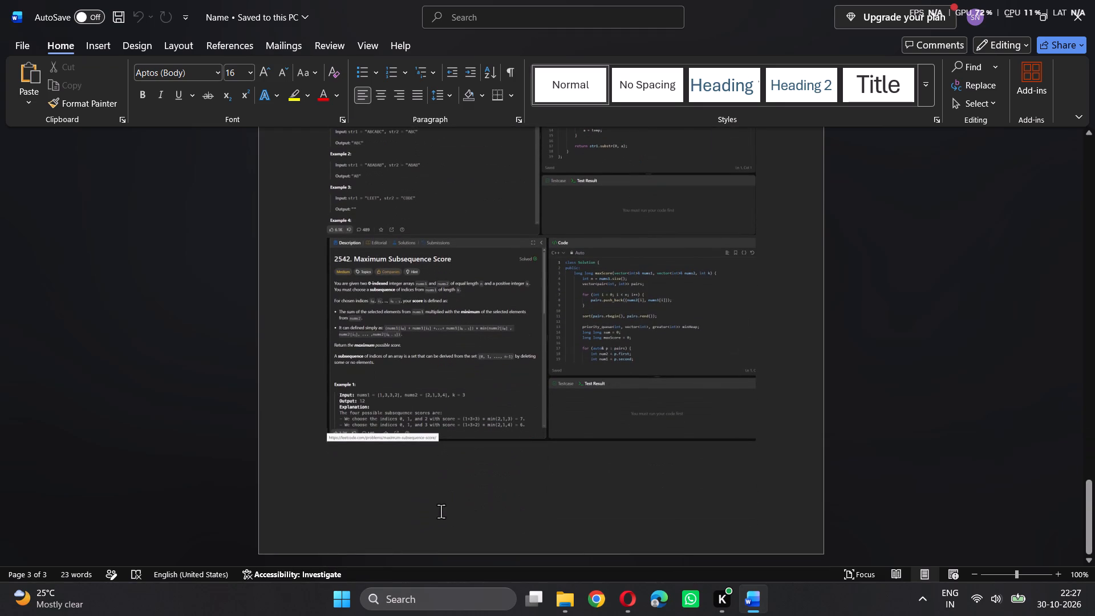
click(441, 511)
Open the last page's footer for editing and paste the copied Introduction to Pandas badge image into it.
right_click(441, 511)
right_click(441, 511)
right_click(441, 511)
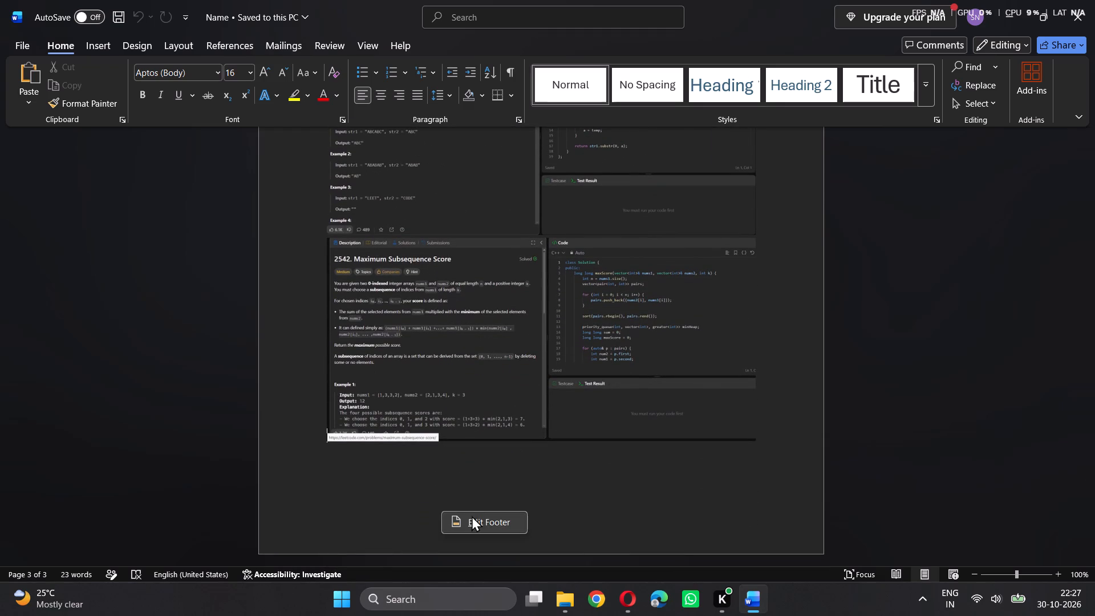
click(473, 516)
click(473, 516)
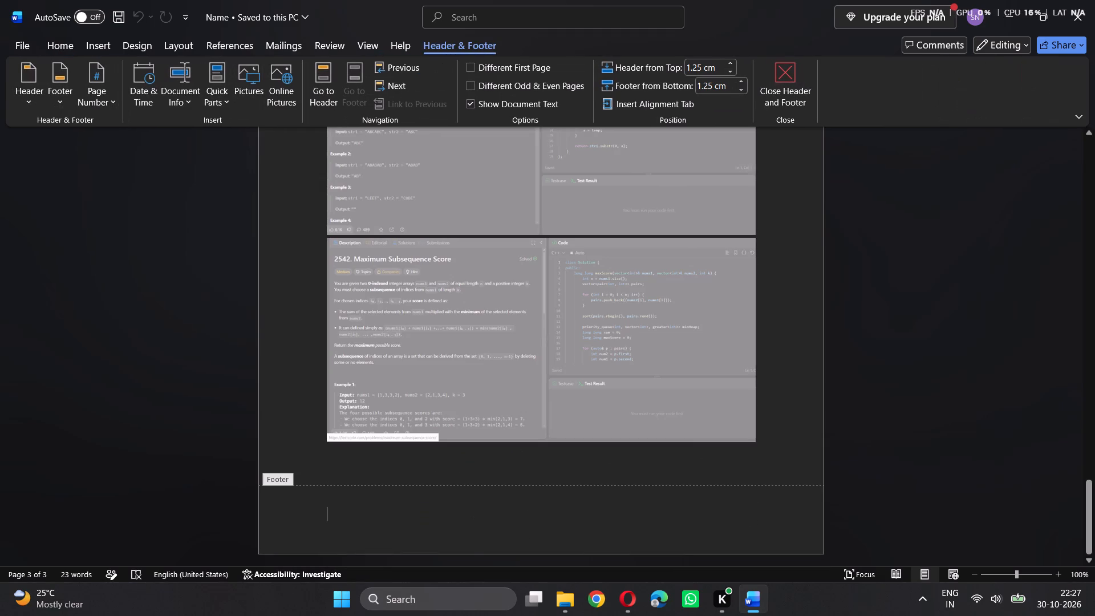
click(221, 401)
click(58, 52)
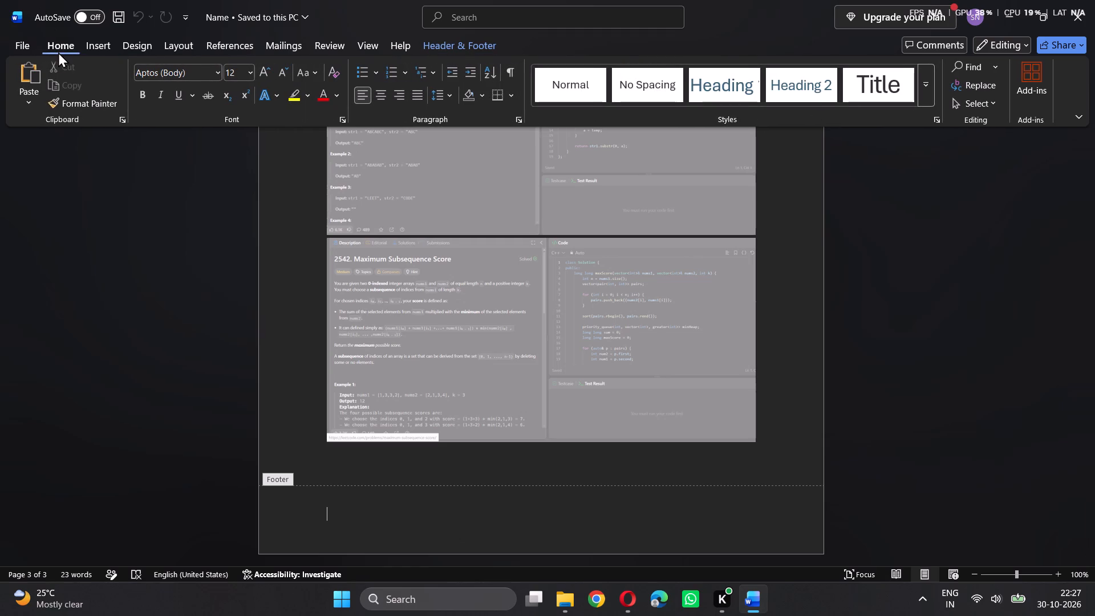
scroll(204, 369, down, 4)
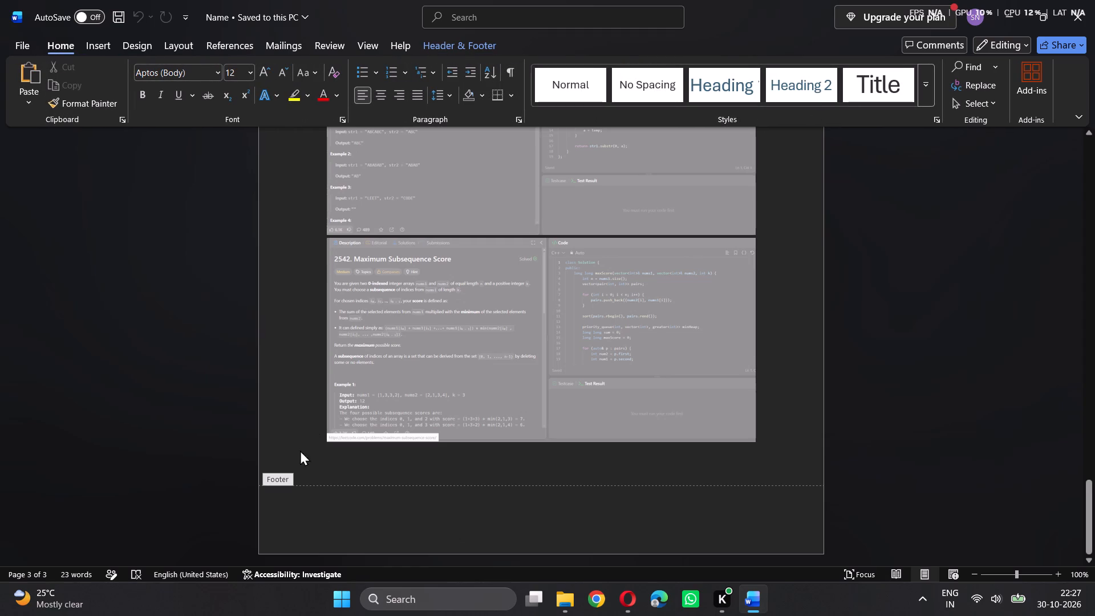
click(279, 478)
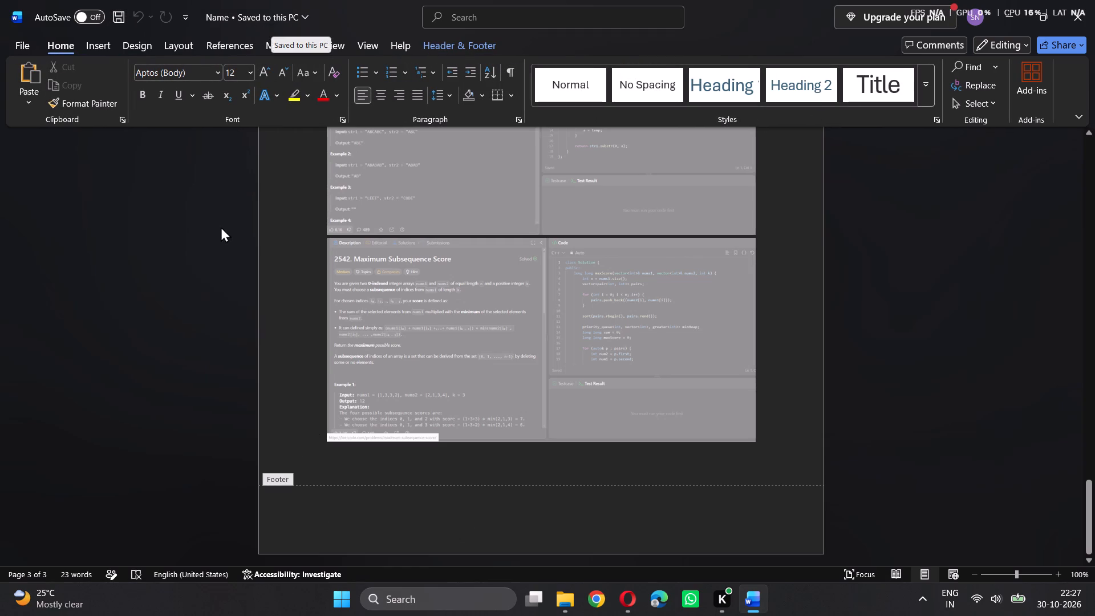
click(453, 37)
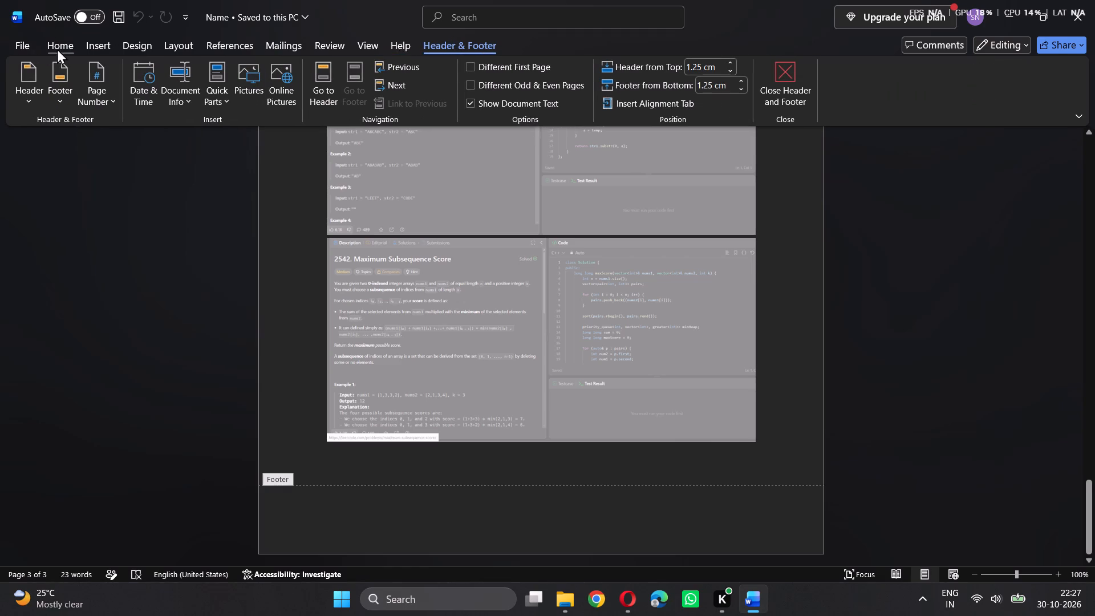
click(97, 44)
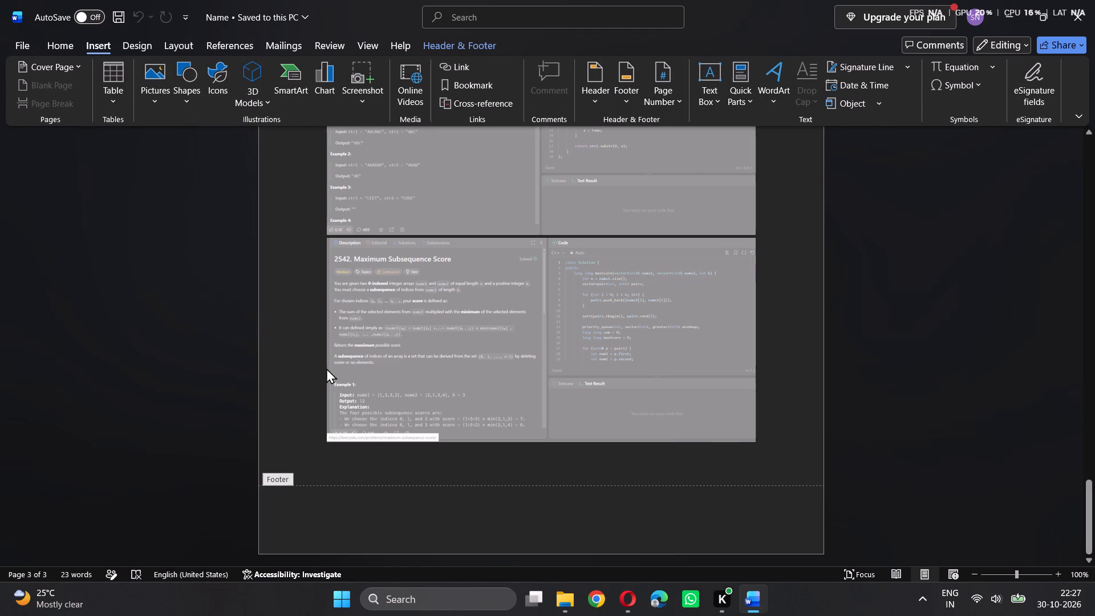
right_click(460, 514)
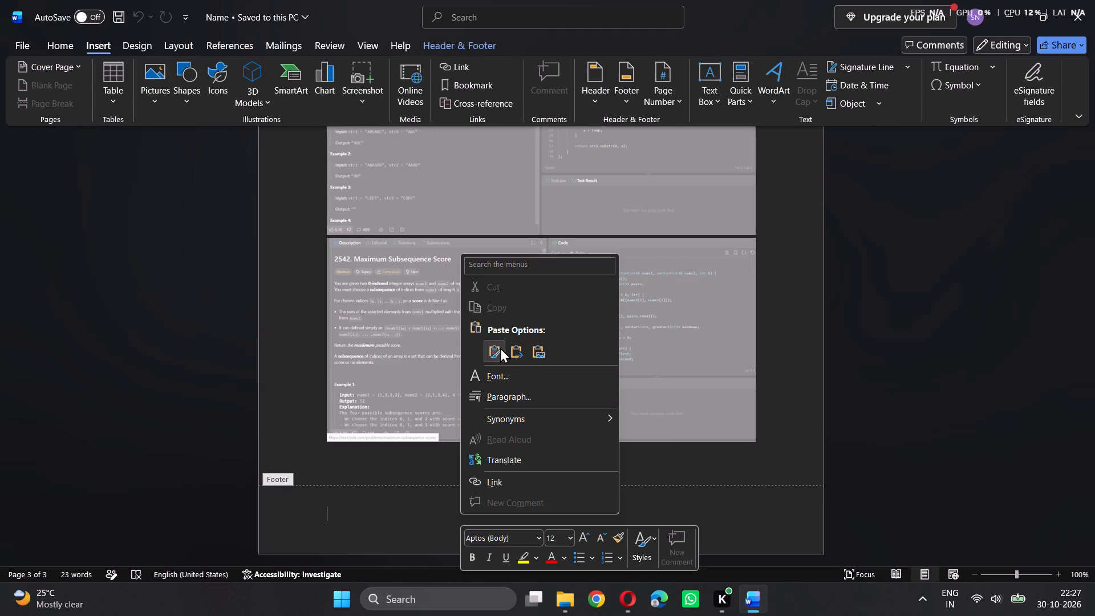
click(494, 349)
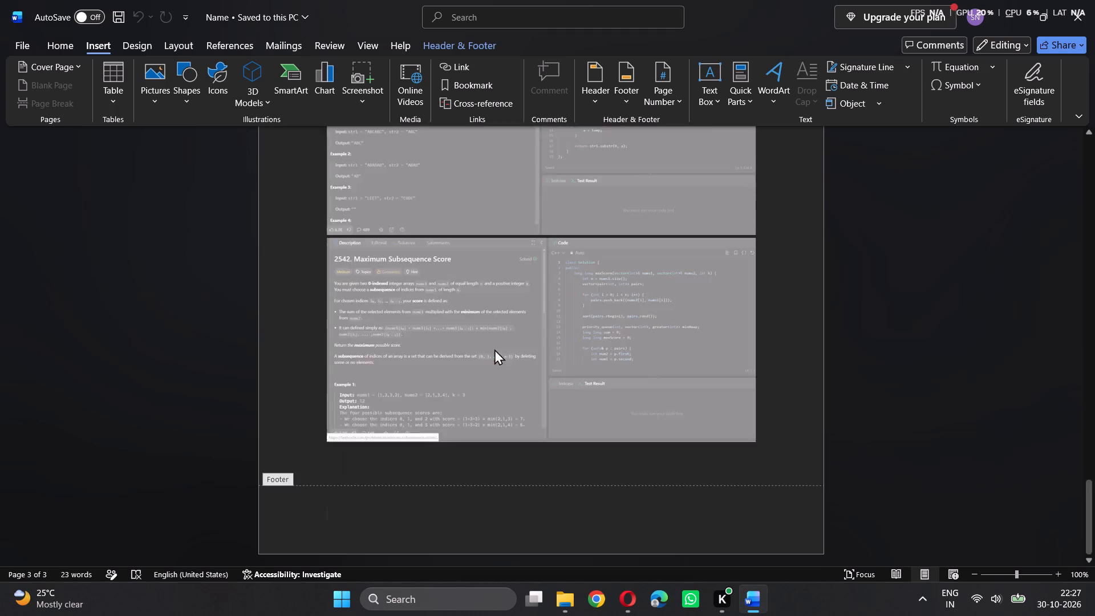
Examine how the badge image pasted in the footer affects the document's pages.
scroll(165, 350, up, 3)
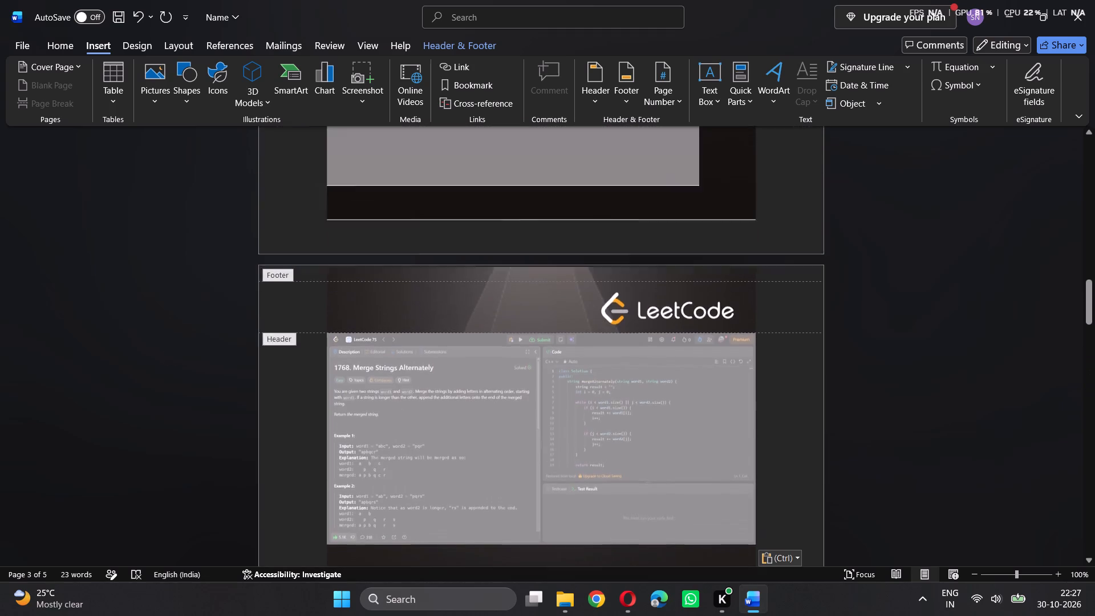
scroll(165, 350, up, 2)
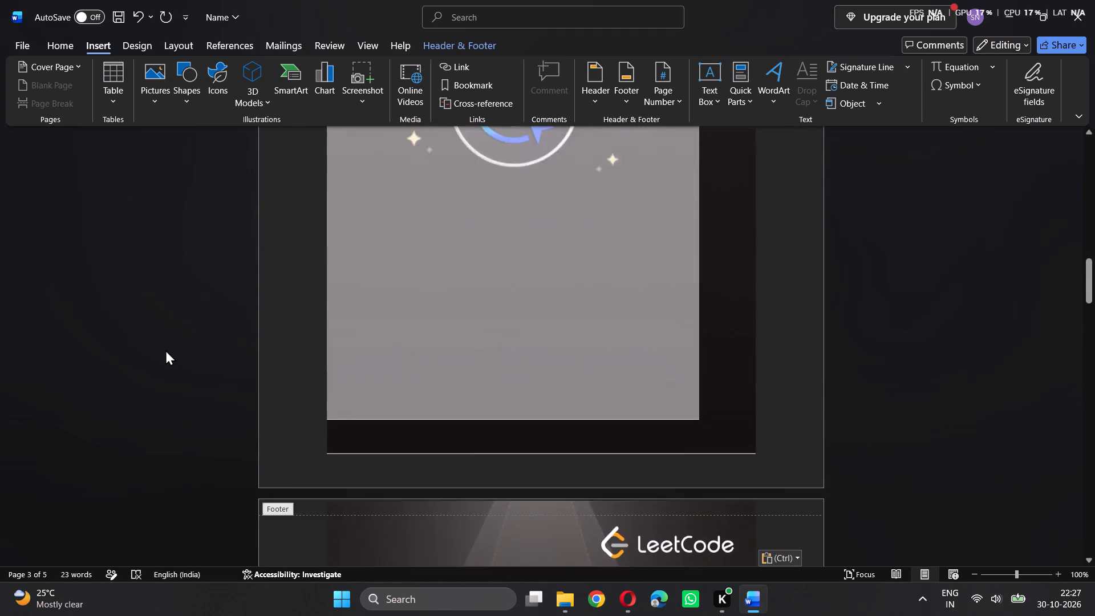
scroll(165, 350, up, 1)
scroll(165, 350, down, 3)
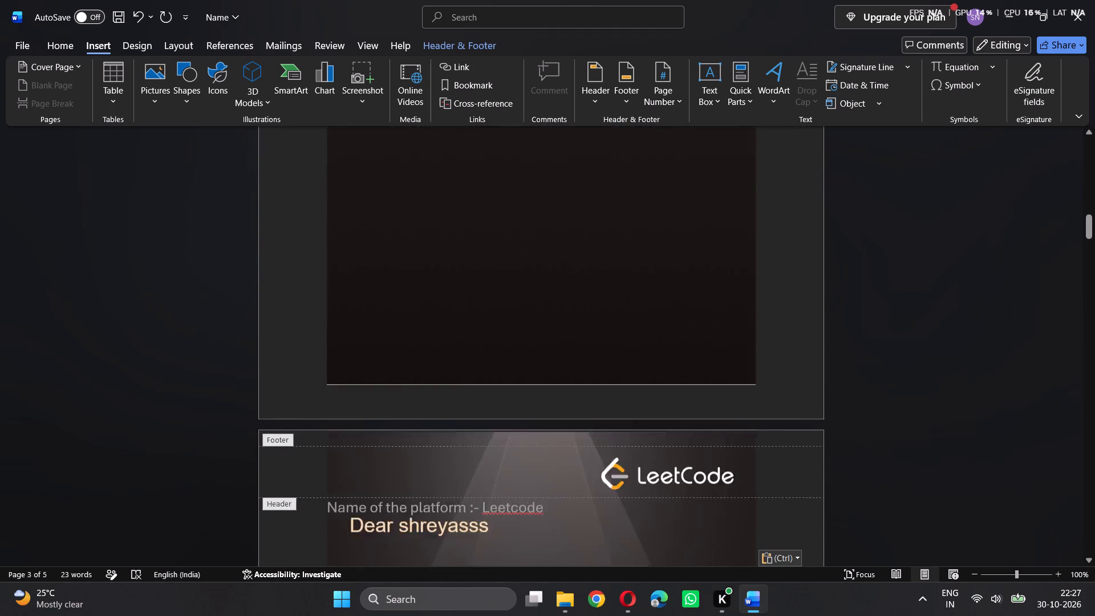
scroll(165, 350, down, 2)
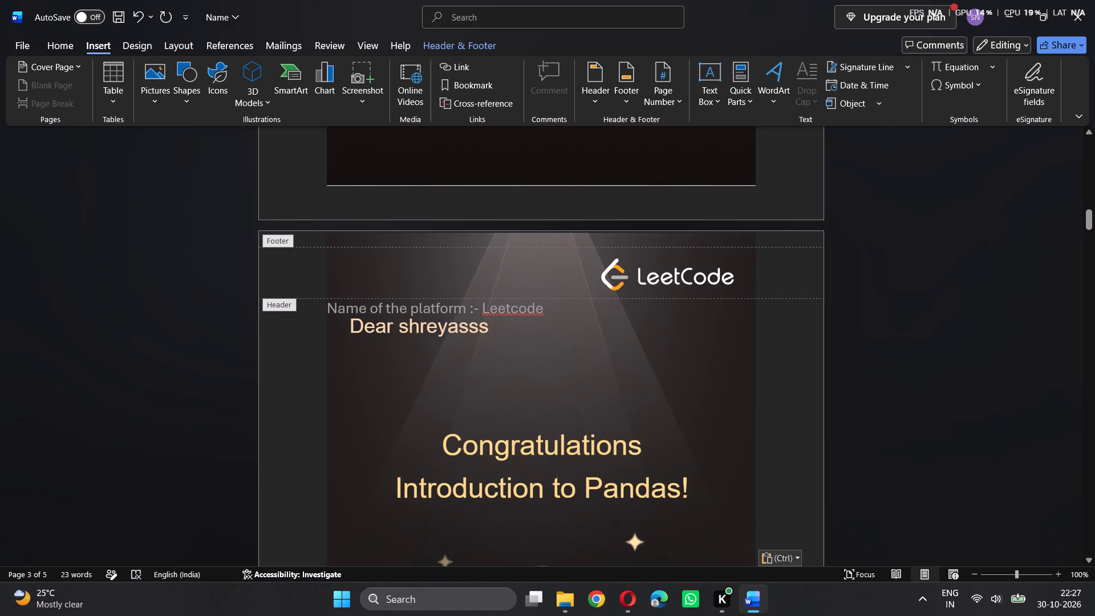
scroll(165, 350, down, 1)
scroll(165, 350, up, 4)
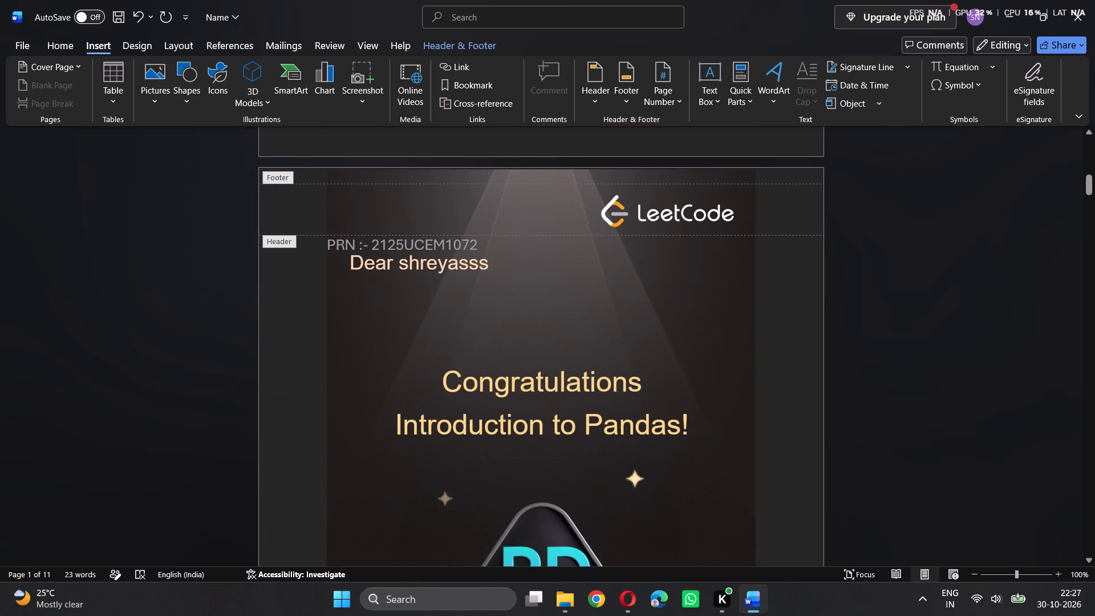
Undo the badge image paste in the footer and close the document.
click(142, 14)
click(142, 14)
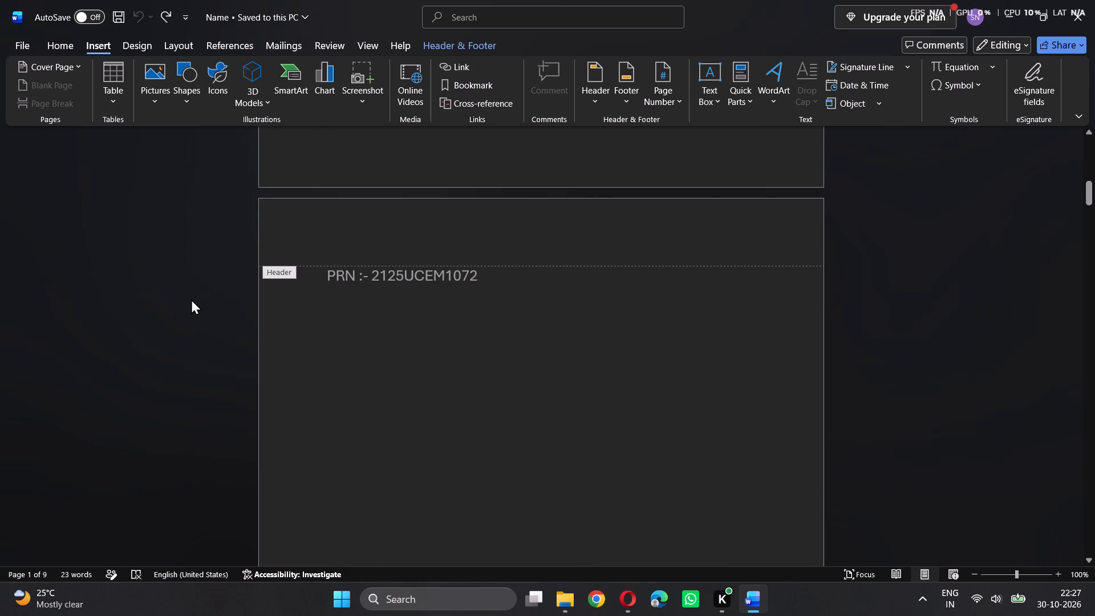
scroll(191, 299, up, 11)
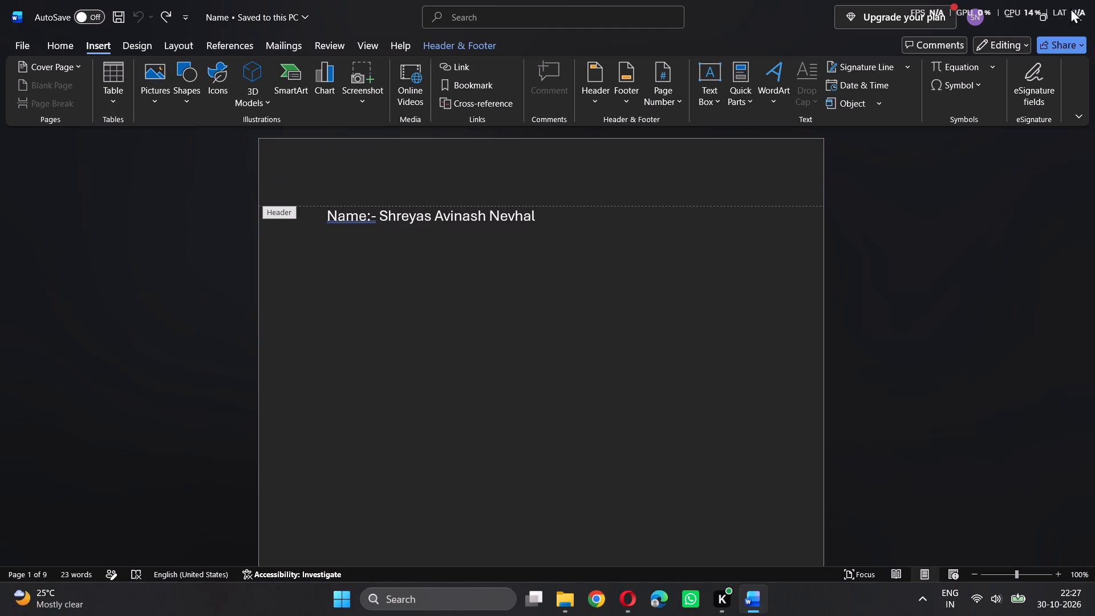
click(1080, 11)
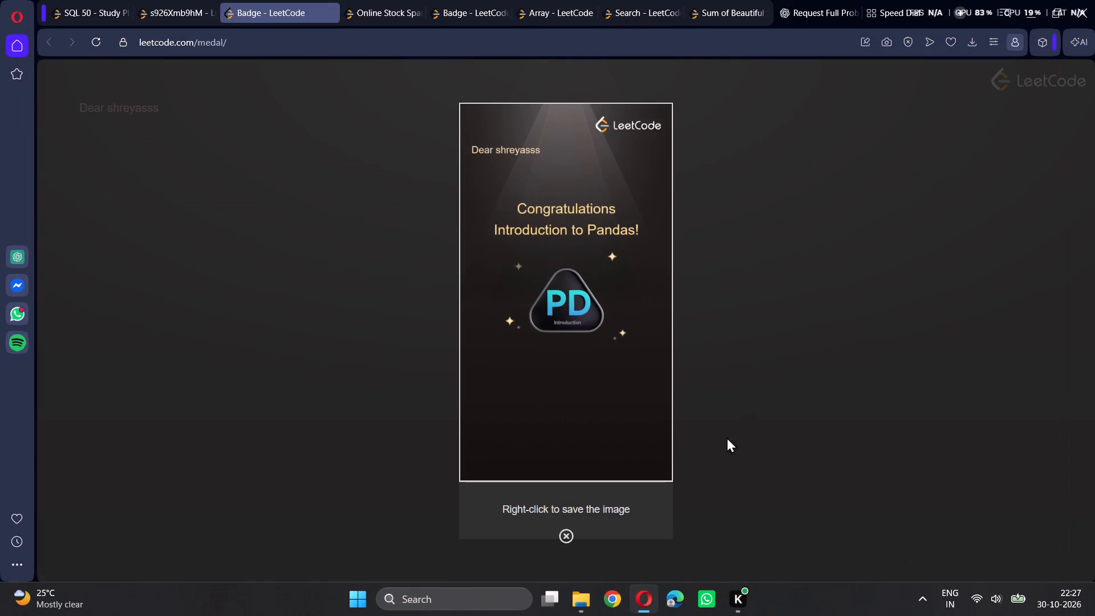
Reopen the Name document from the Downloads folder and go to its end, below the Maximum Subsequence Score screenshot.
click(589, 597)
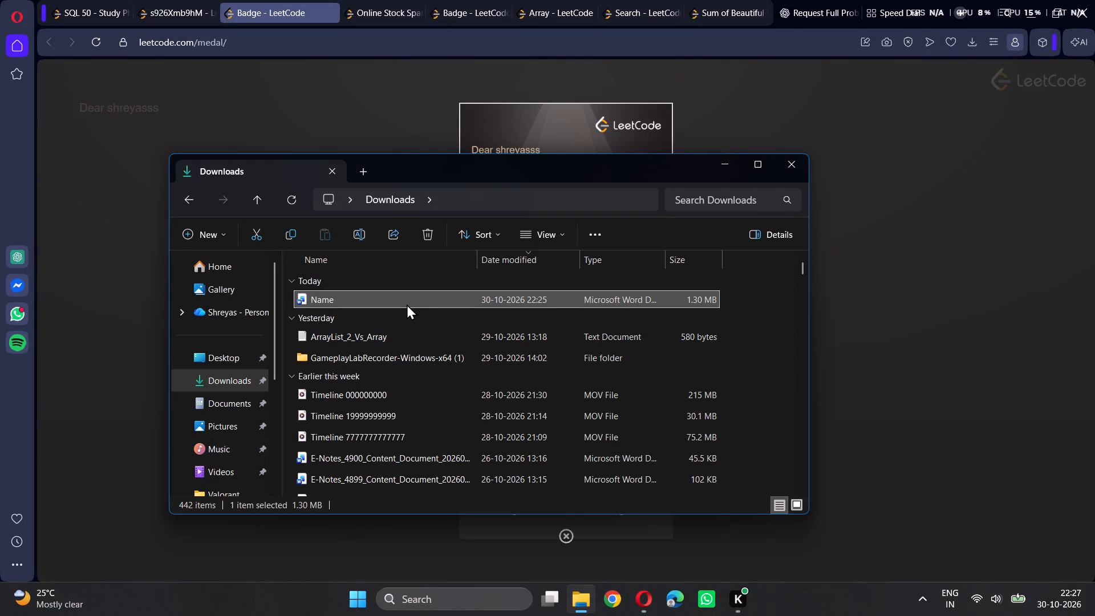
double_click(407, 304)
scroll(407, 304, down, 3)
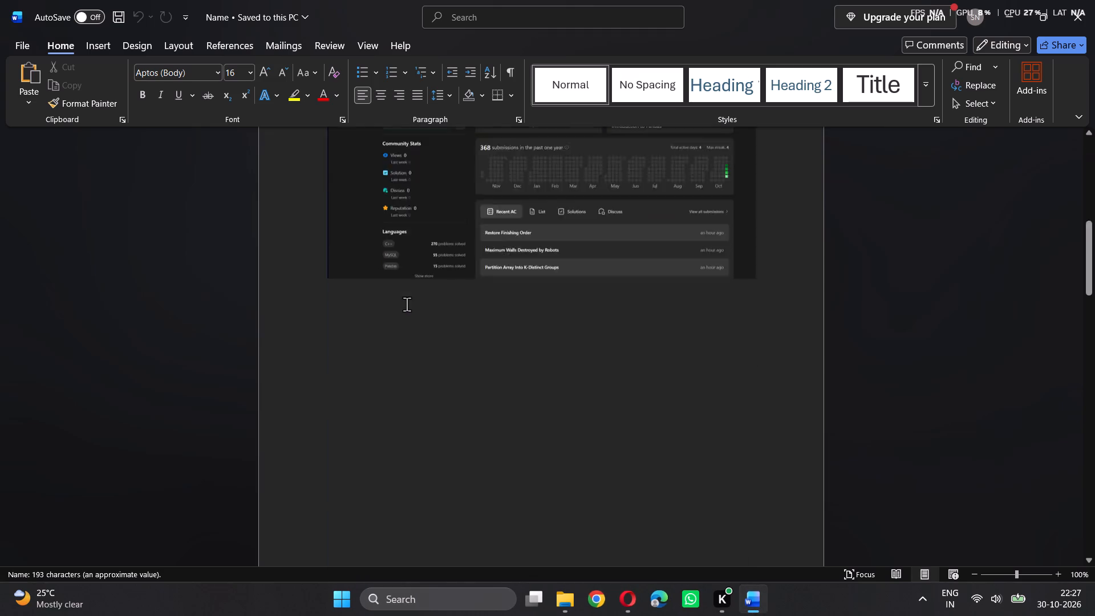
scroll(407, 304, down, 12)
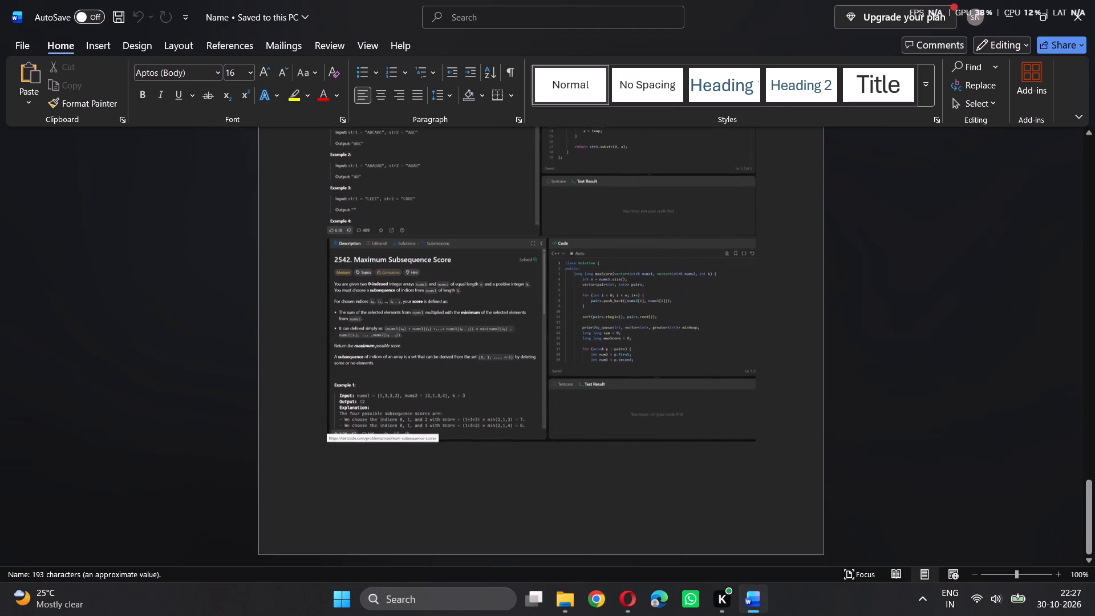
scroll(407, 304, down, 3)
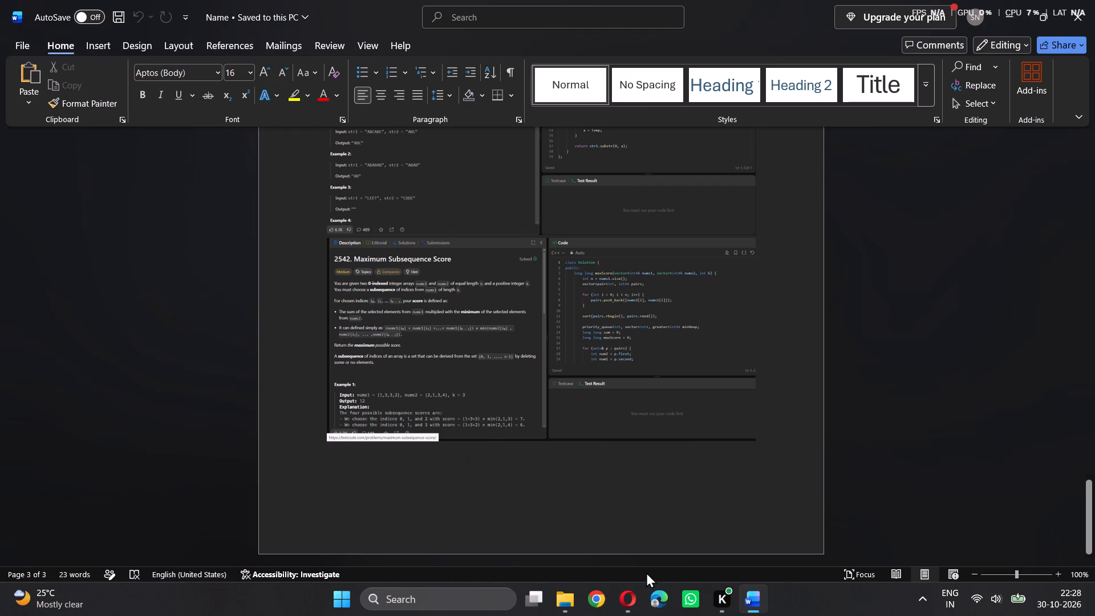
Switch to Opera and save the Introduction to Pandas badge page to Downloads as Badge - LeetCode, a complete webpage.
click(631, 601)
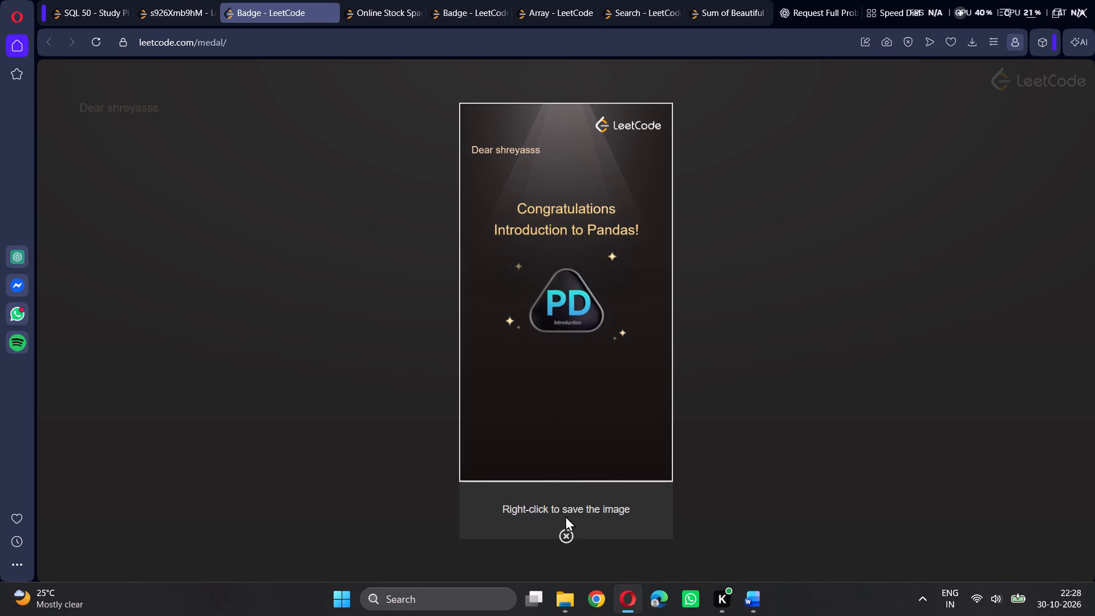
right_click(565, 506)
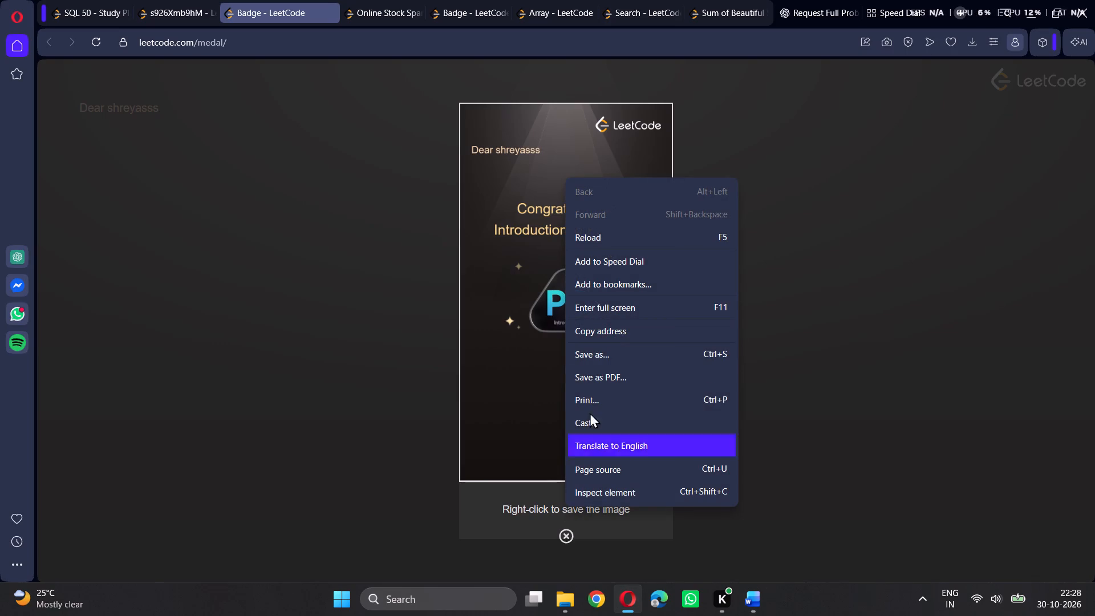
click(623, 359)
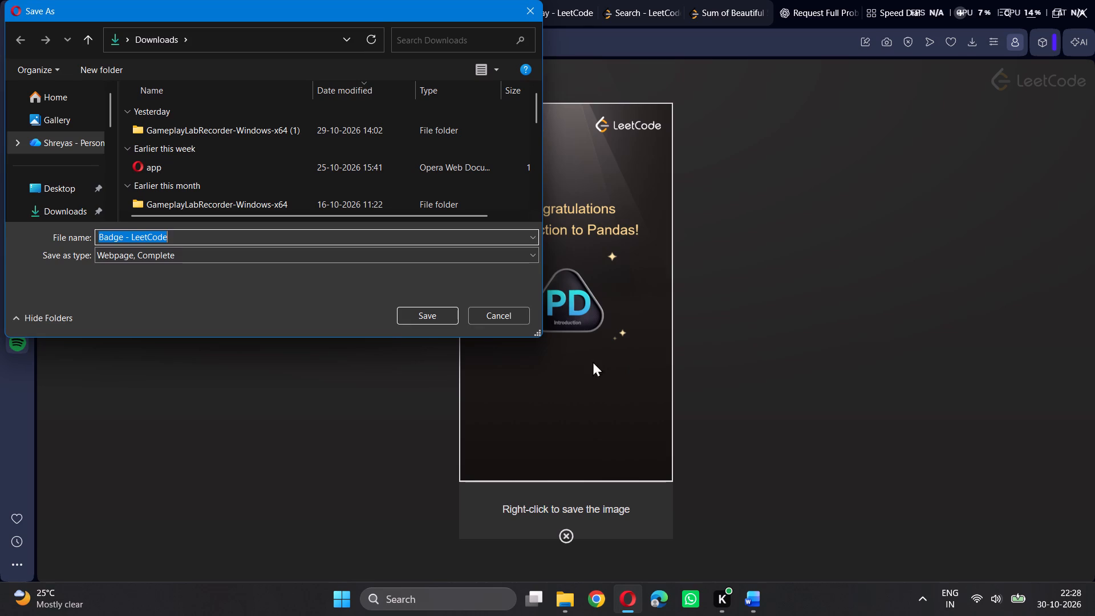
click(94, 219)
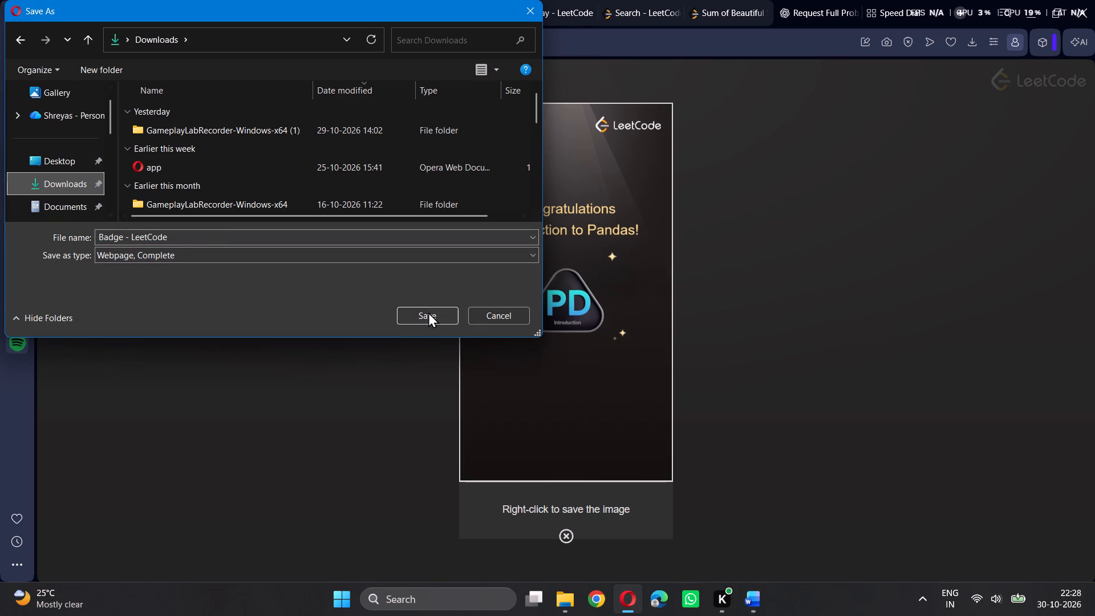
click(428, 313)
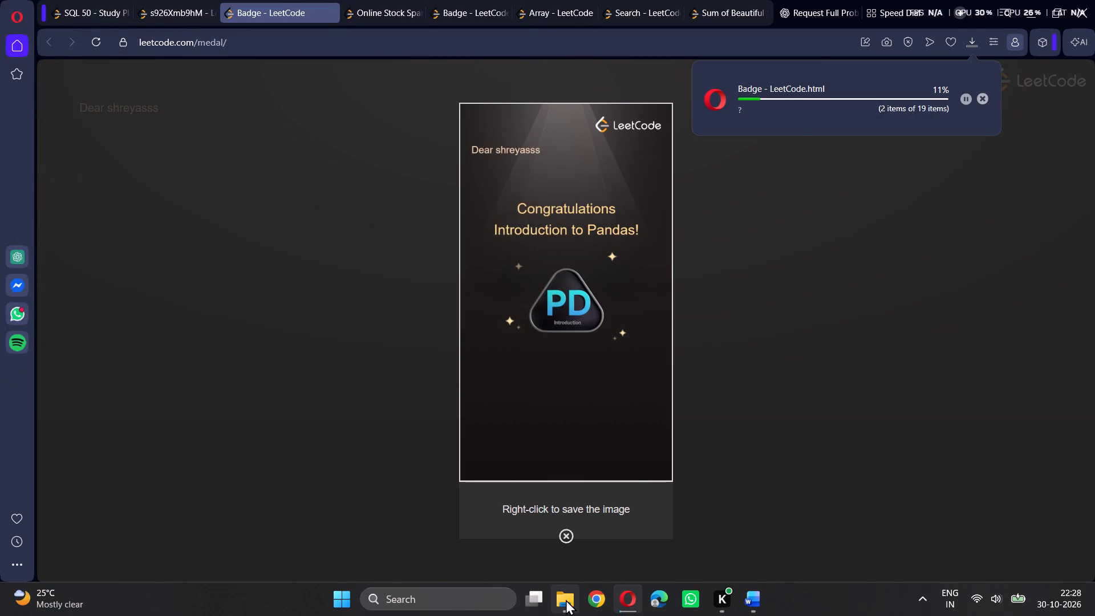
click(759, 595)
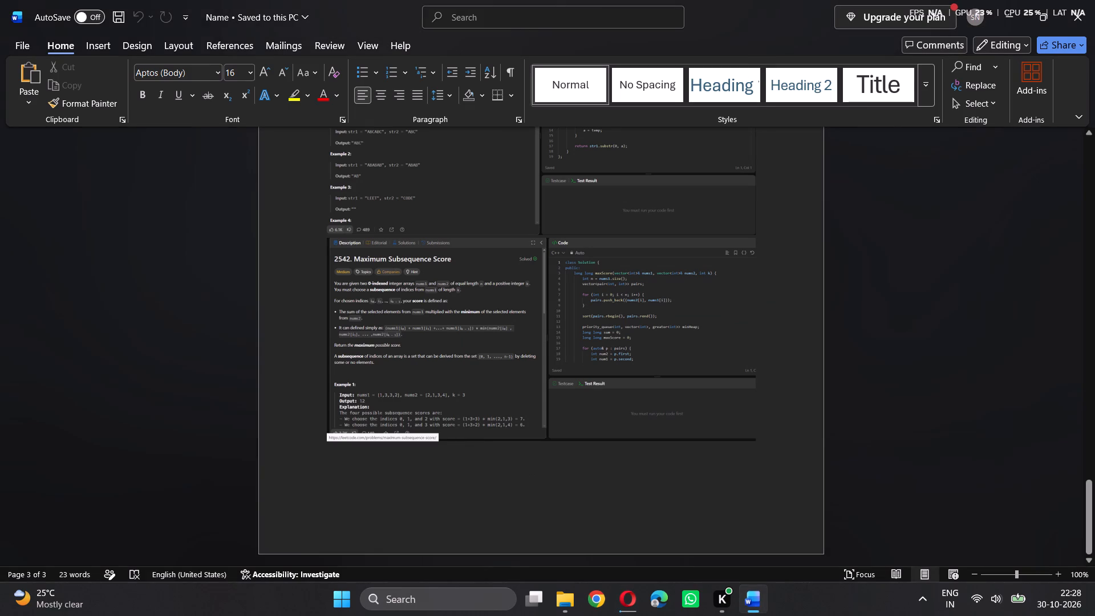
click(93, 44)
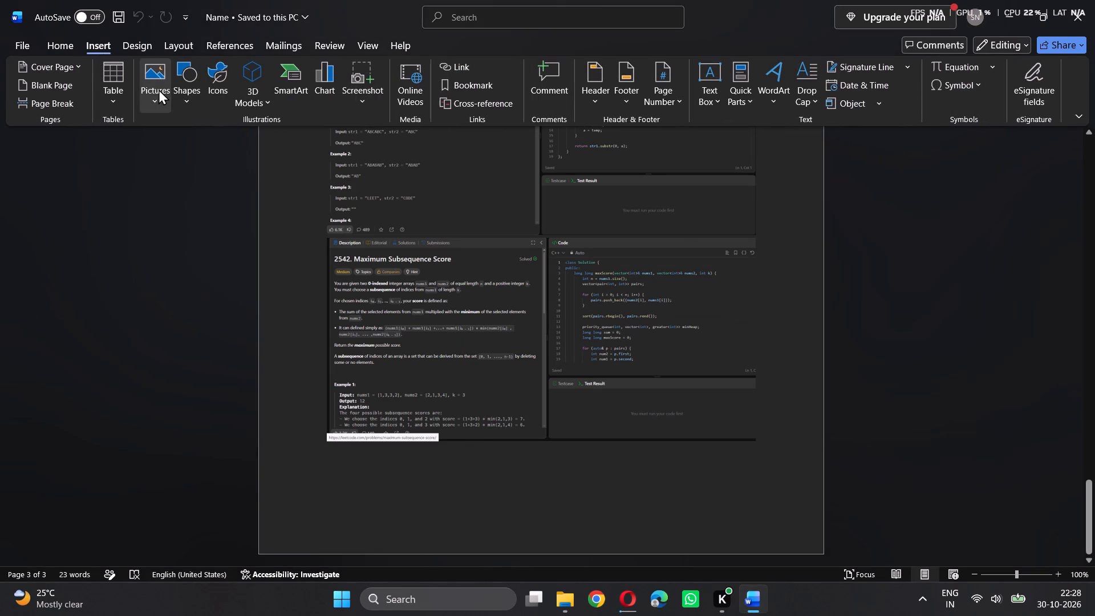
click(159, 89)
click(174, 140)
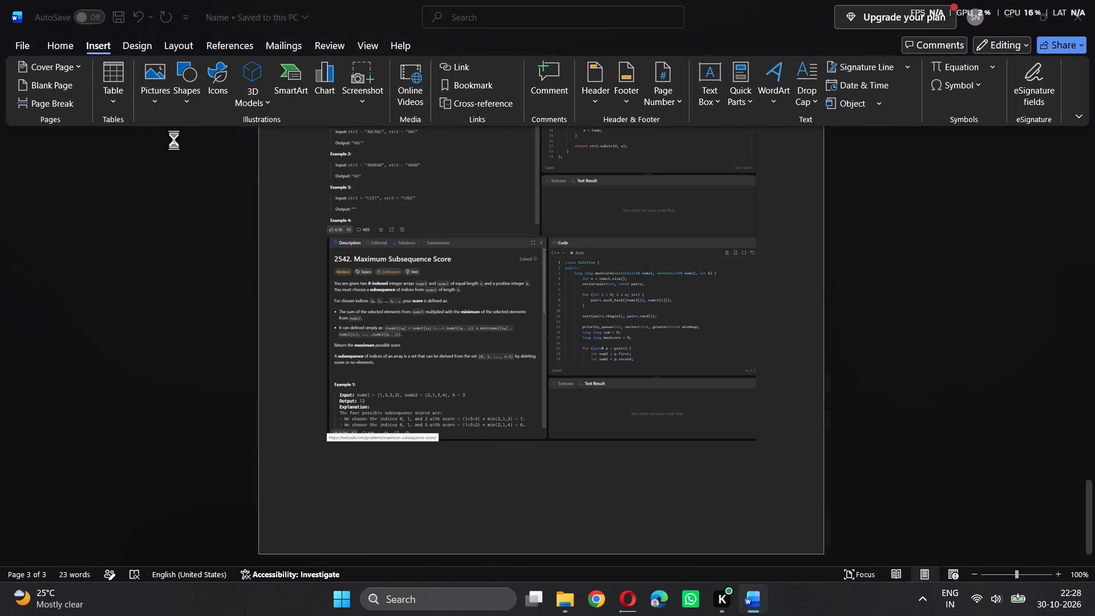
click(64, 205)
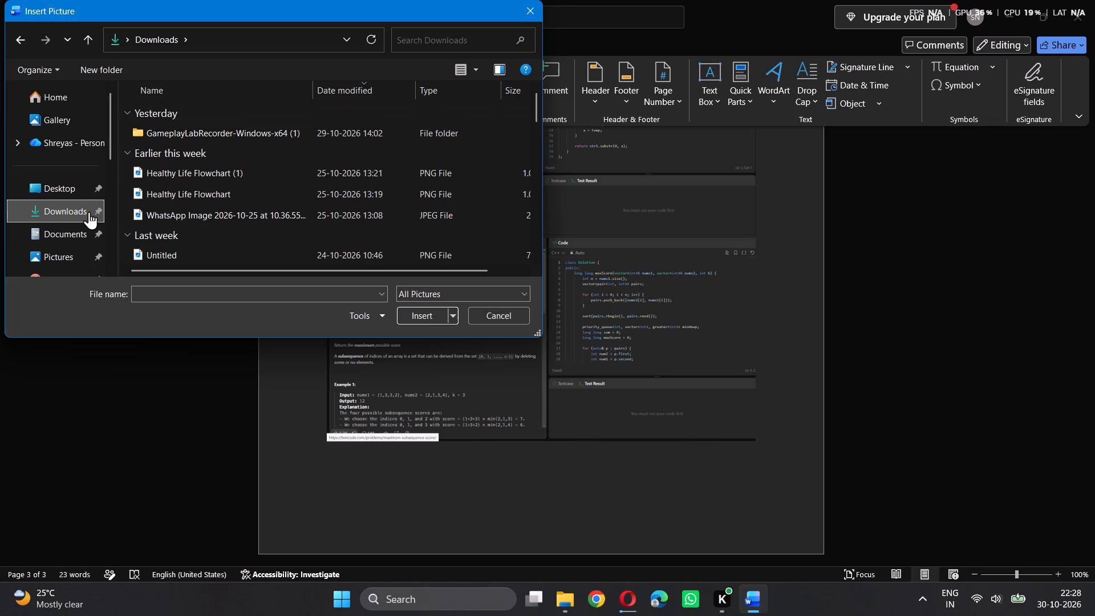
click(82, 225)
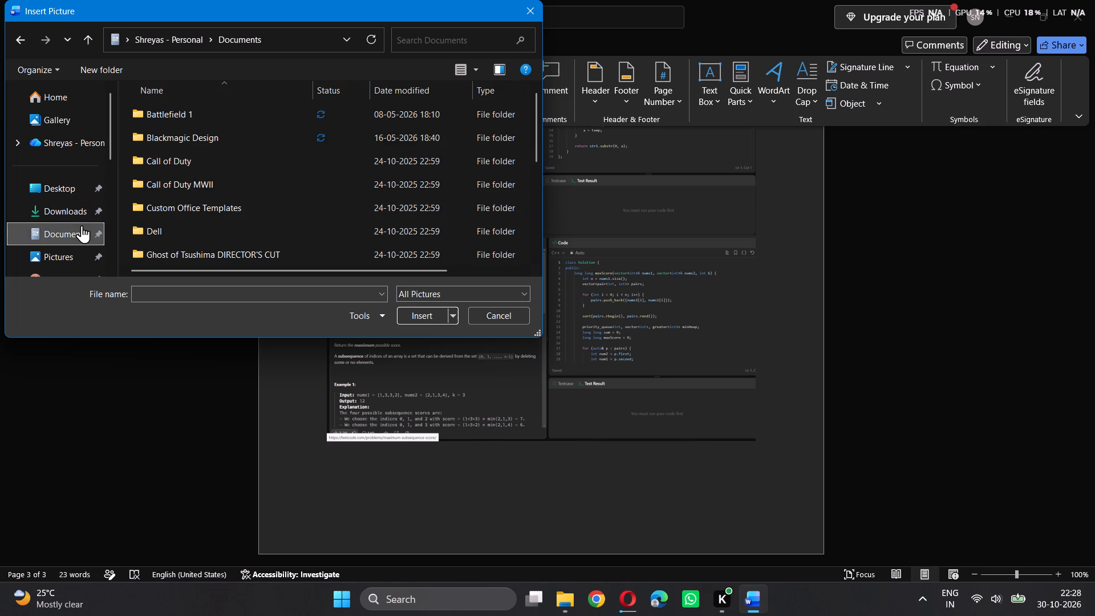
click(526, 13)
Review the Name document's pages from the last solved-problem screenshot back up to the student details on page one.
scroll(271, 254, up, 5)
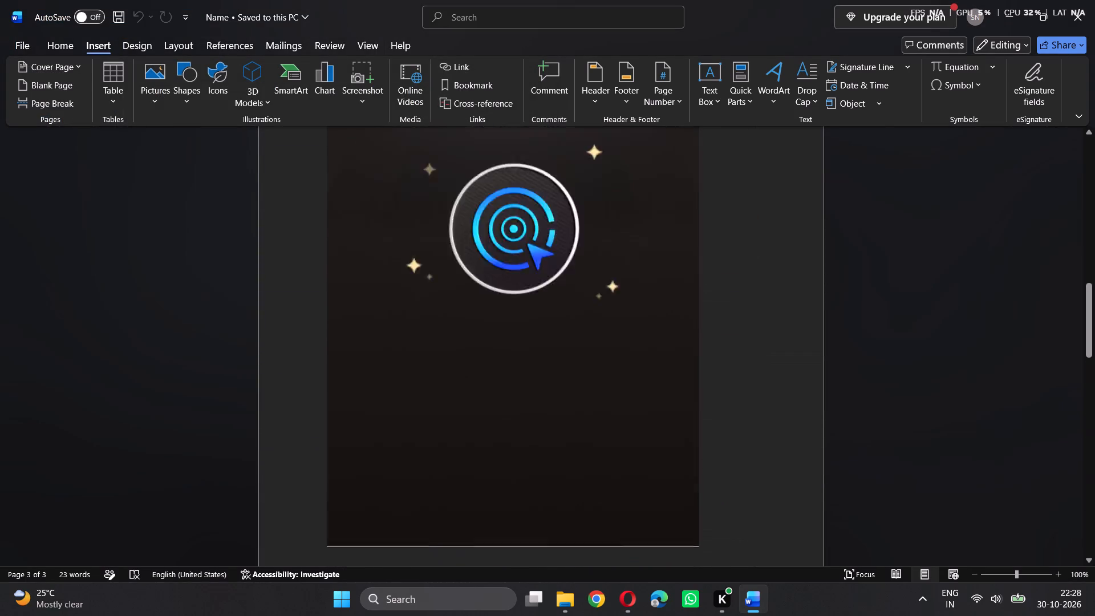
scroll(271, 254, up, 1)
scroll(271, 254, down, 2)
scroll(271, 254, up, 1)
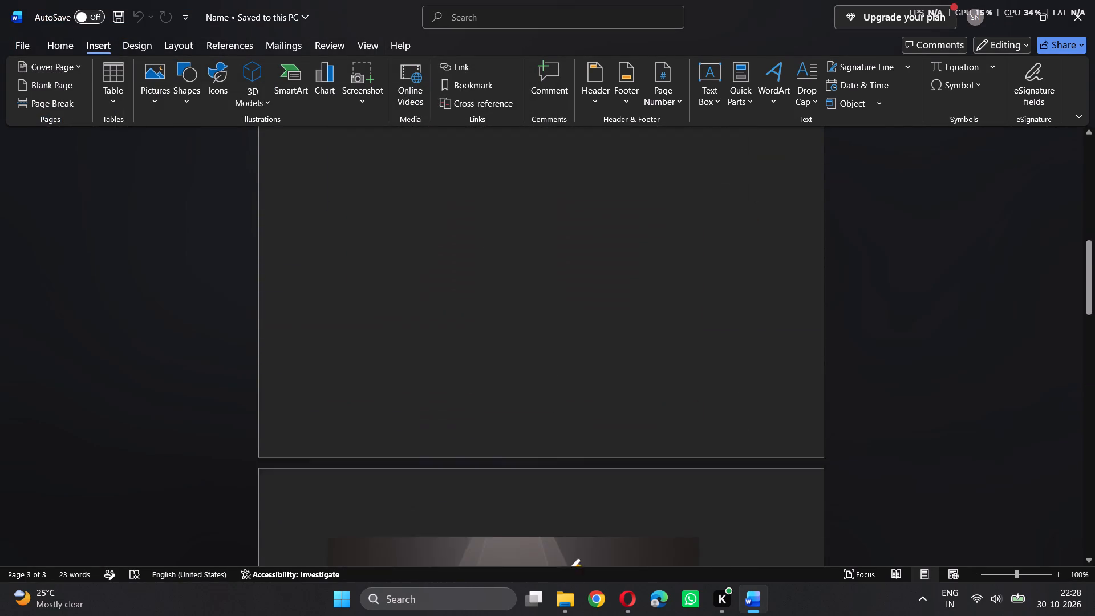
scroll(271, 254, up, 2)
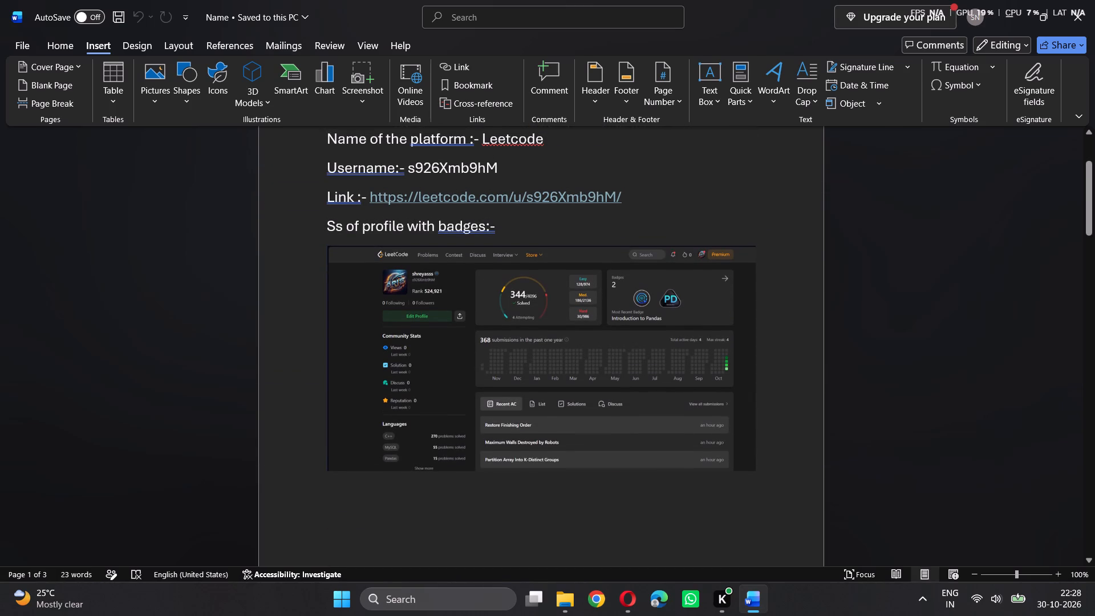
scroll(271, 254, up, 1)
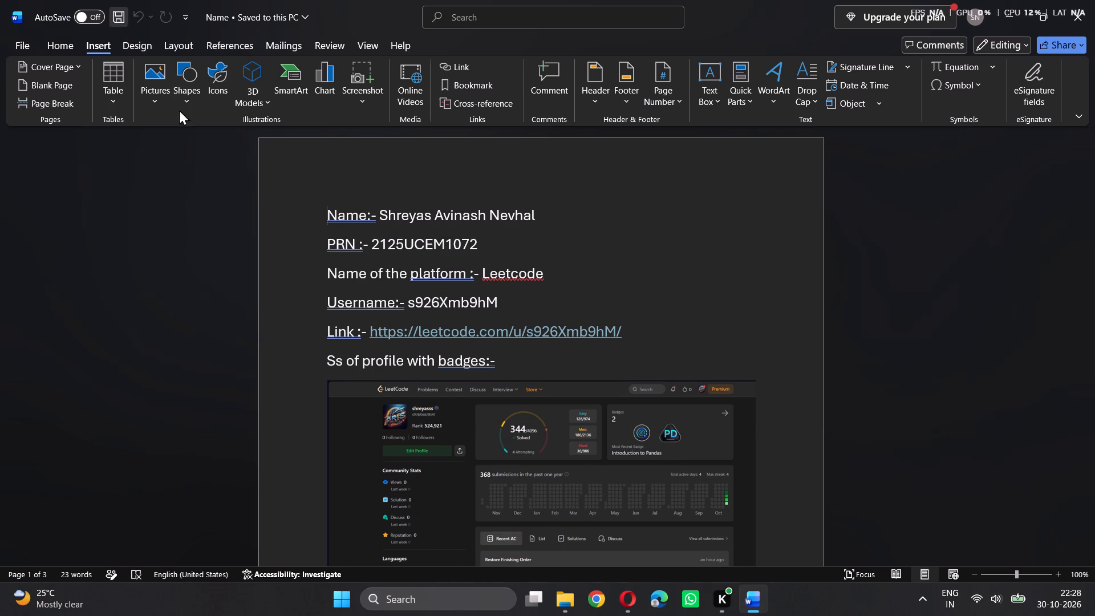
Save the Name document and close it.
click(302, 264)
key(ctrl+s)
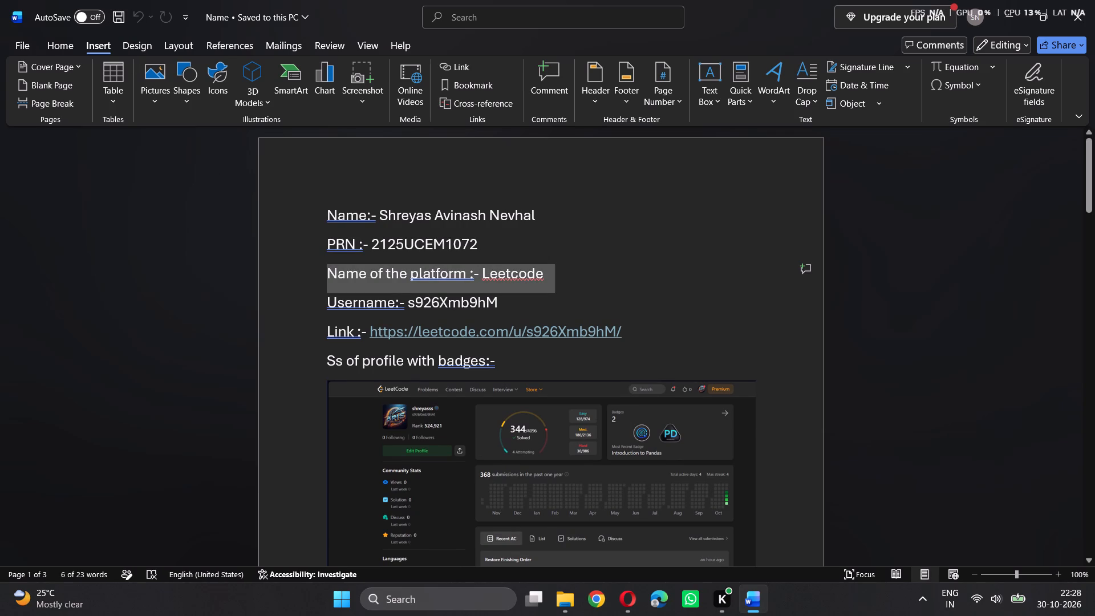
key(ctrl+s)
key(ctrl+s)
click(1092, 7)
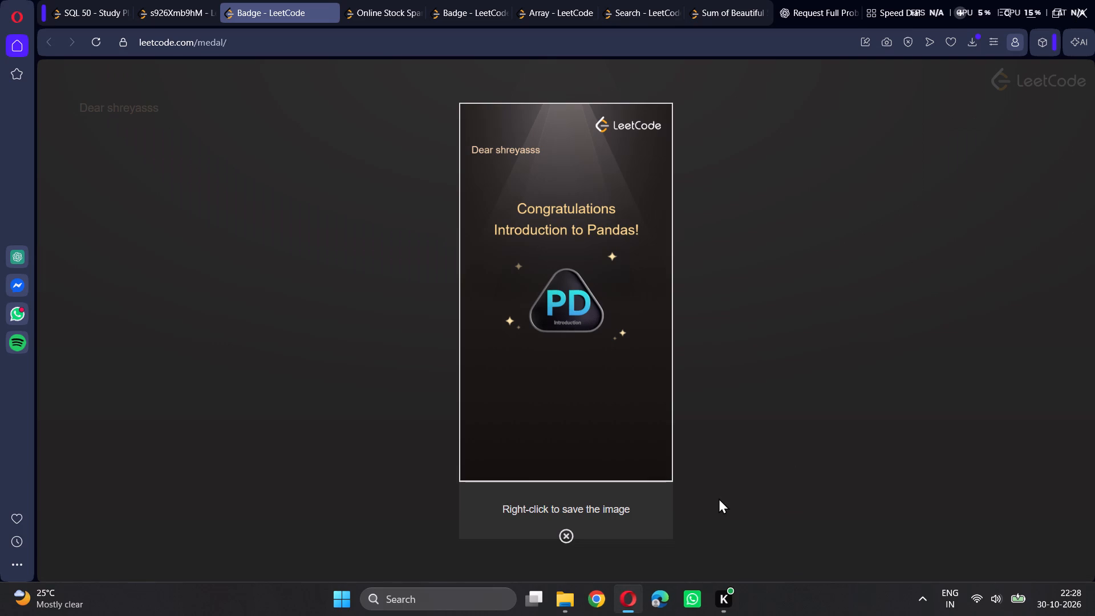
Open the ums.sanjivani.edu.in site from the Speed Dial page in Opera.
scroll(478, 245, down, 1)
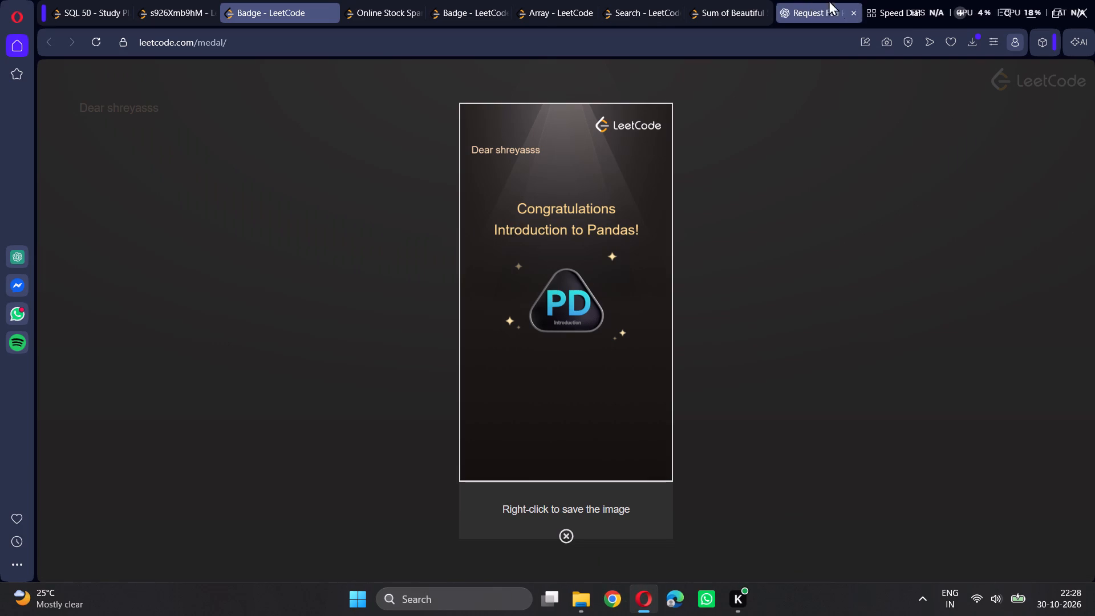
click(871, 14)
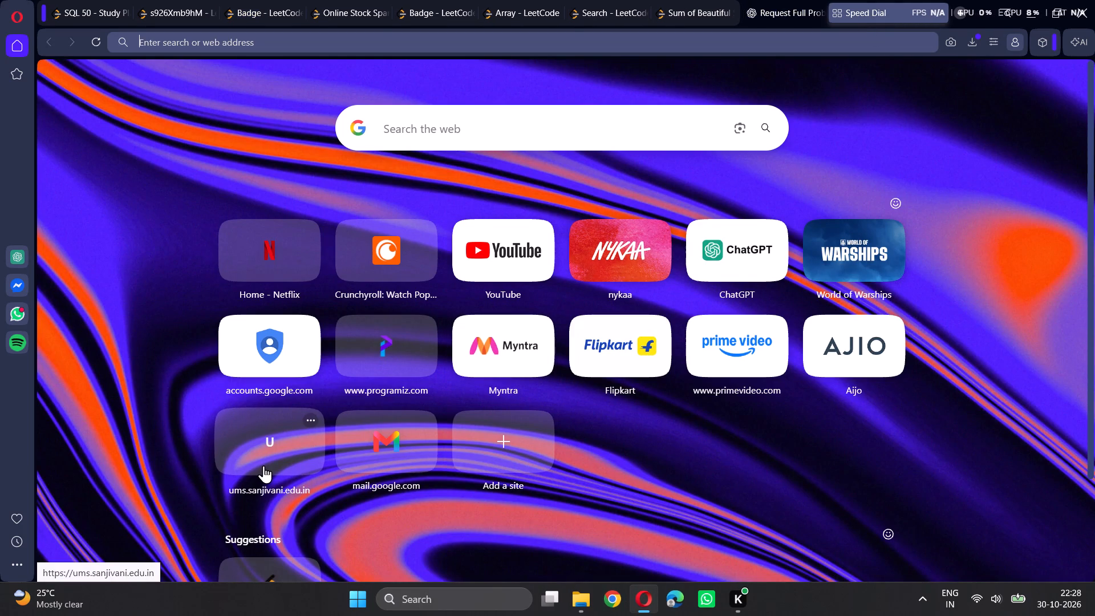
click(263, 465)
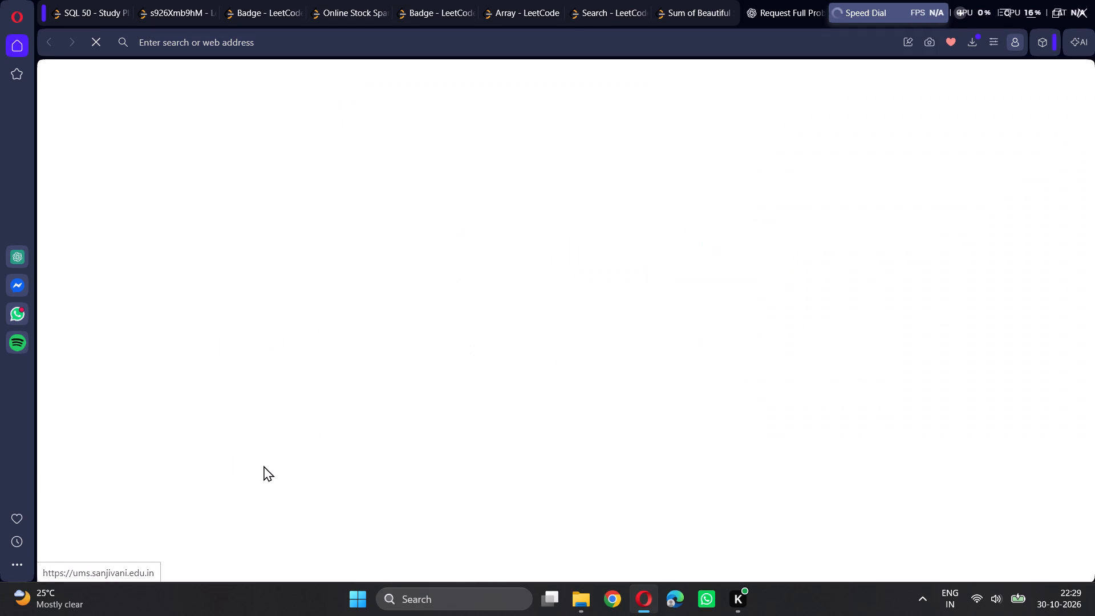